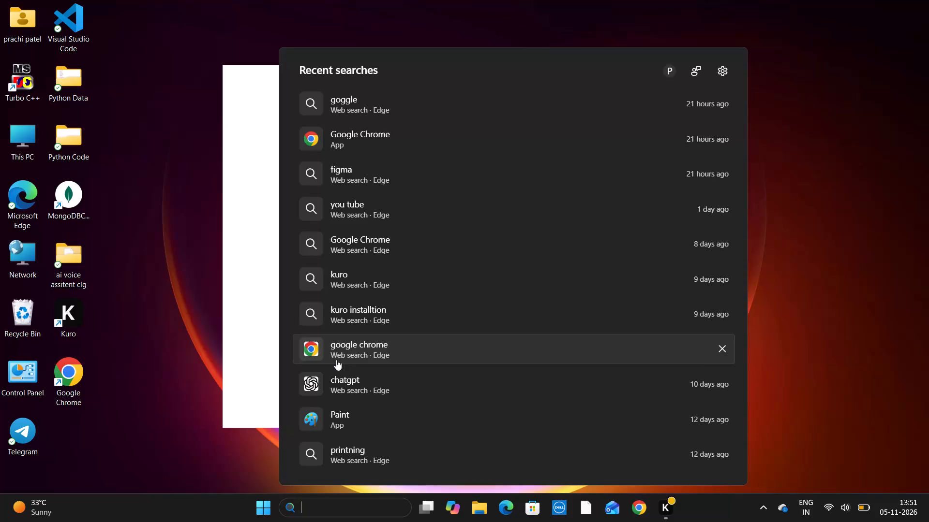
Open the Figma website from the recent "figma" web search, reloading the page once.
double_click(411, 166)
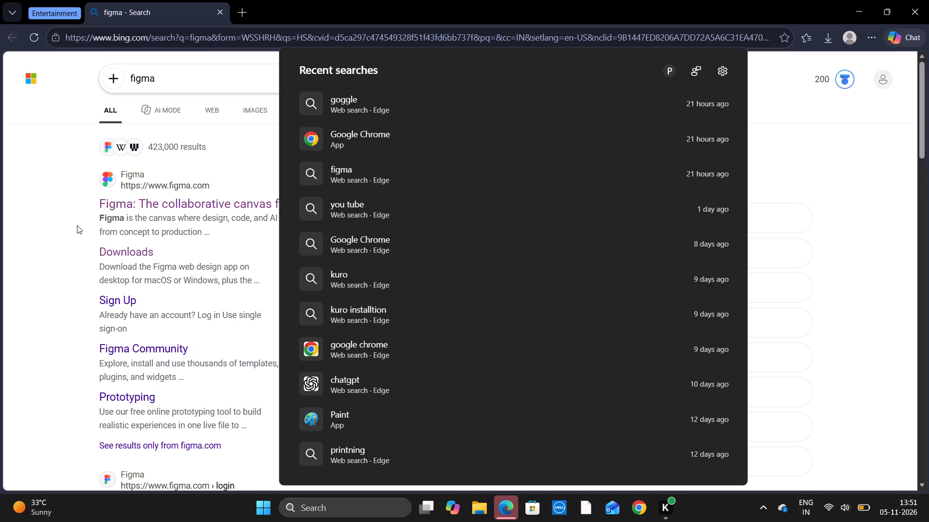
click(123, 209)
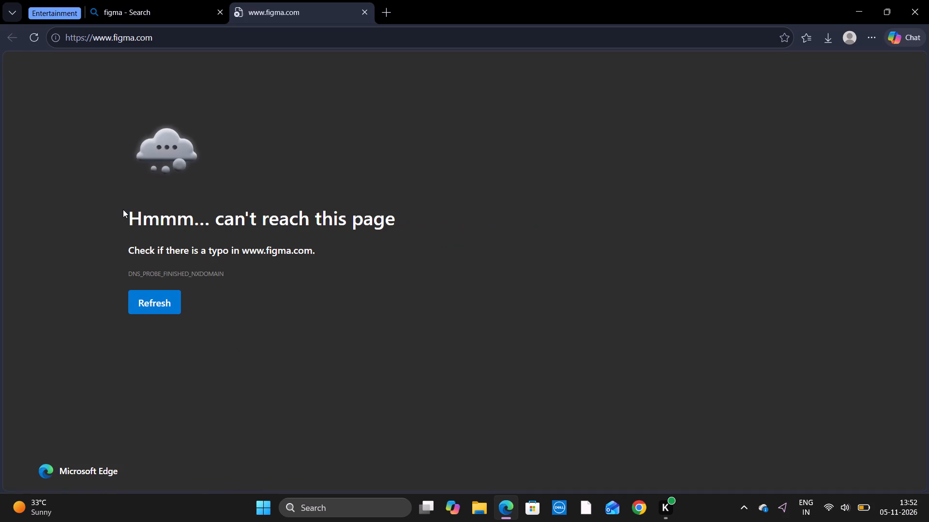
click(175, 305)
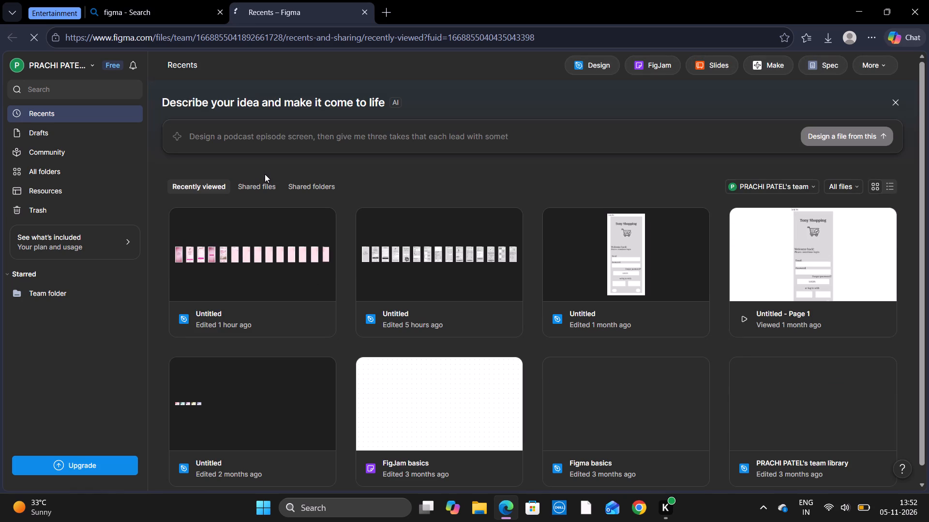
Open the recently viewed Untitled design file edited 1 hour ago.
drag(265, 174, 260, 229)
double_click(260, 229)
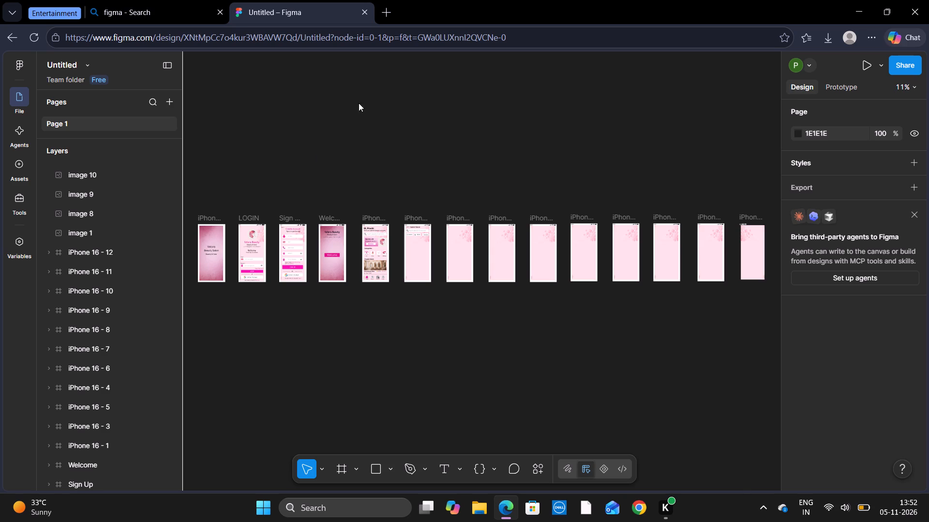
Add the heading "Popular Near You" in Inter Bold, size 20, below the filter chips on the Explore Salons screen.
scroll(388, 130, down, 2)
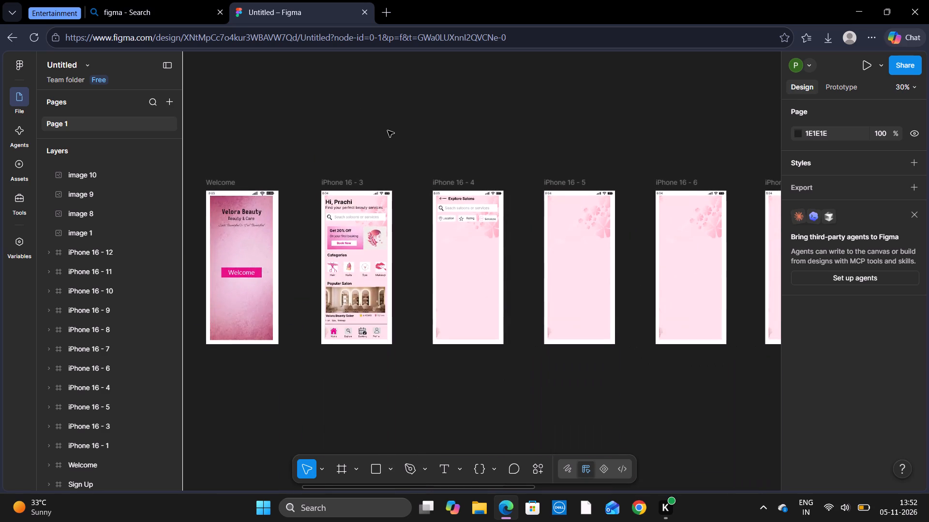
scroll(388, 130, down, 2)
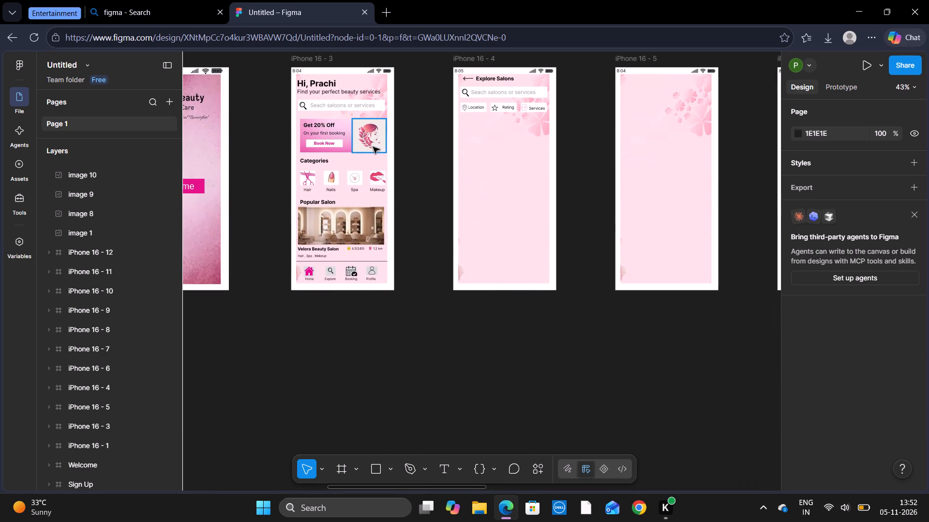
click(425, 149)
scroll(425, 149, up, 1)
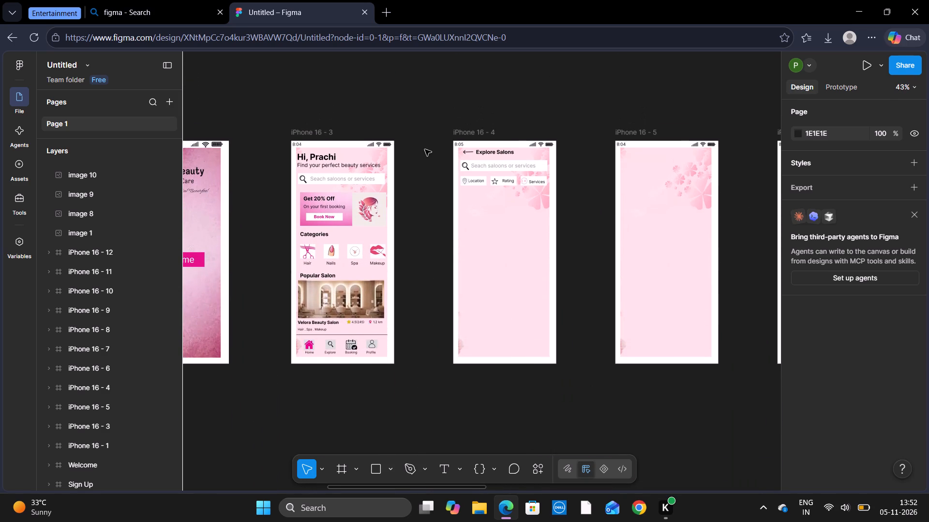
scroll(425, 149, down, 1)
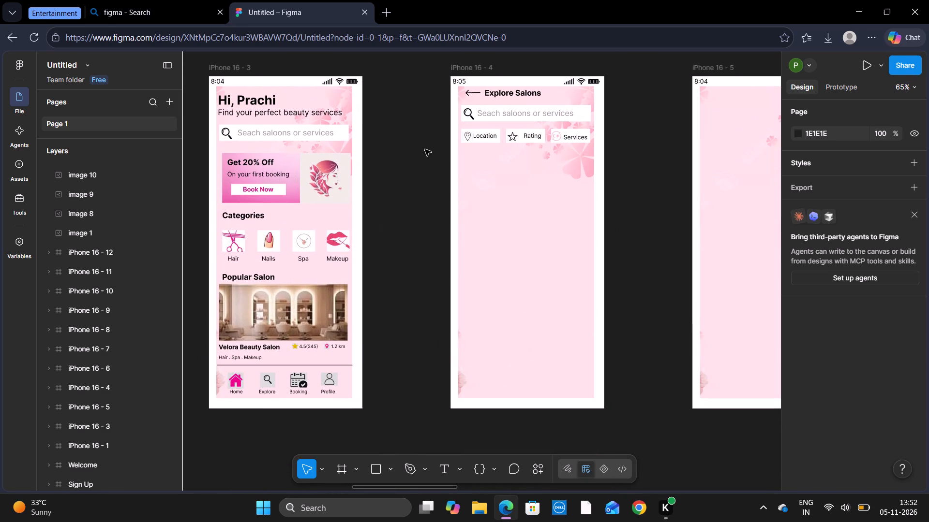
click(445, 464)
click(470, 159)
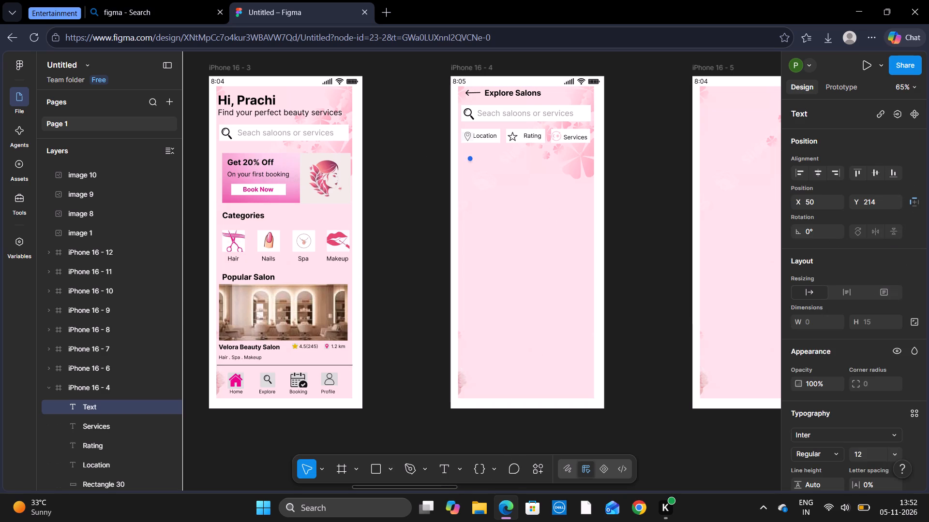
click(890, 452)
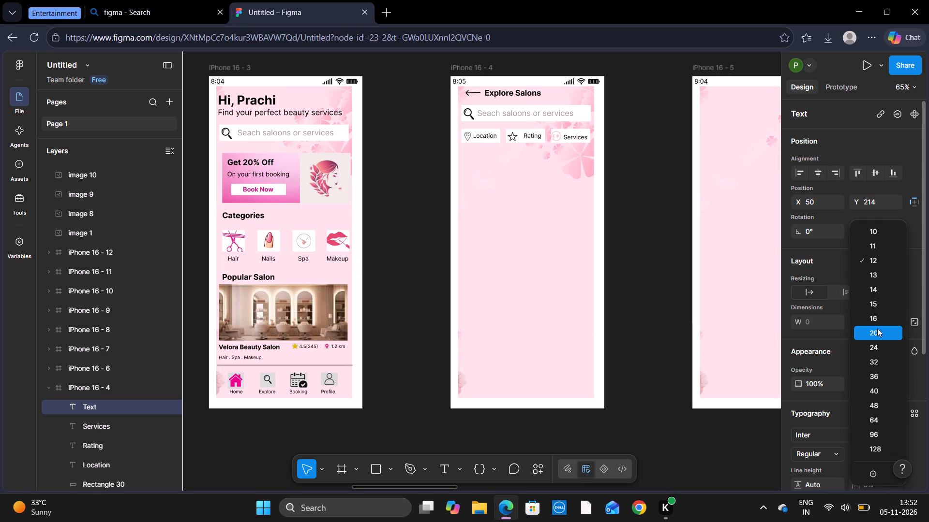
click(877, 328)
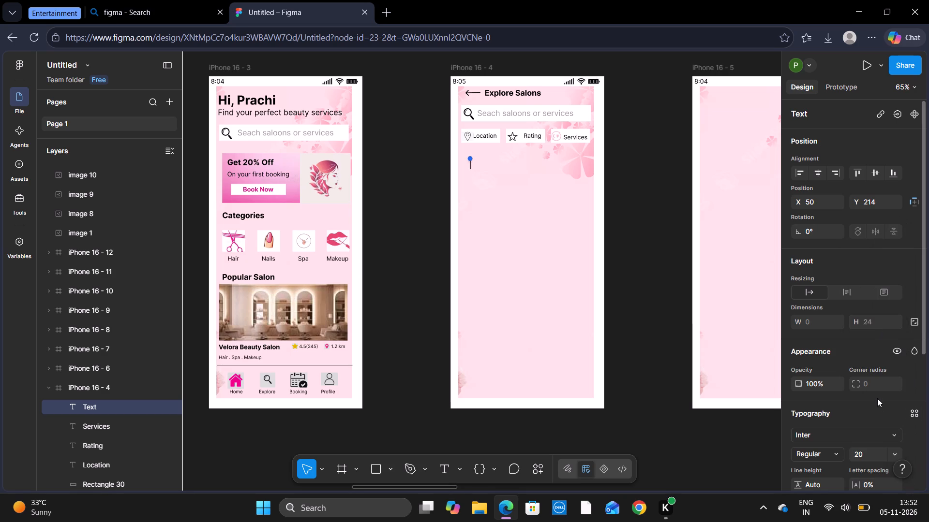
key(shift+p)
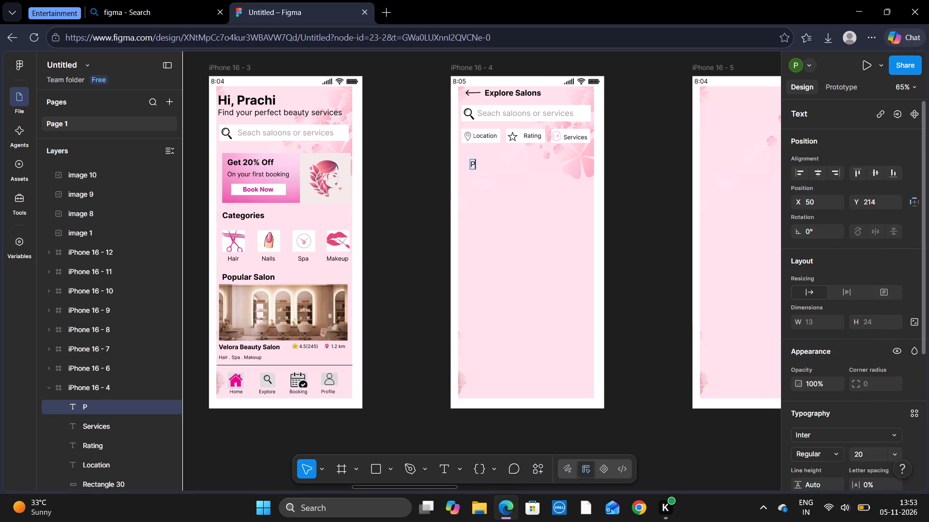
key(BackSpace)
click(834, 449)
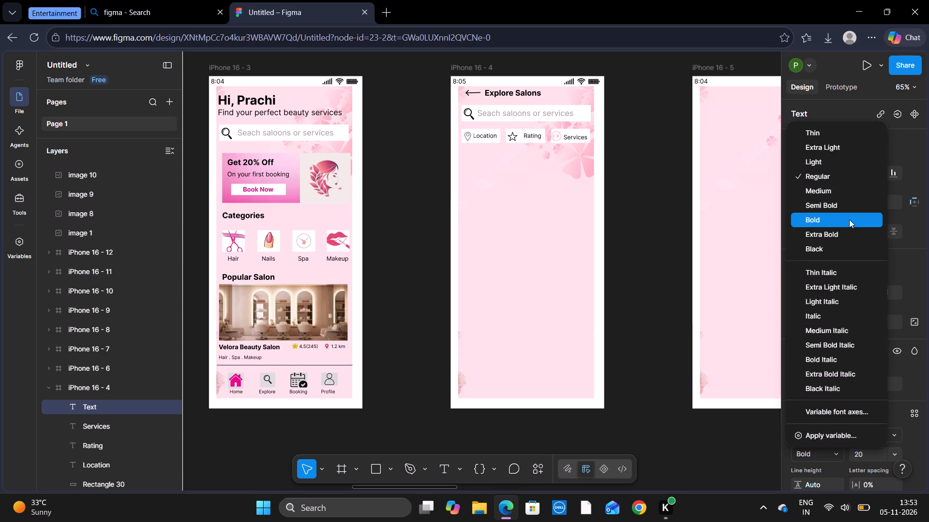
click(849, 219)
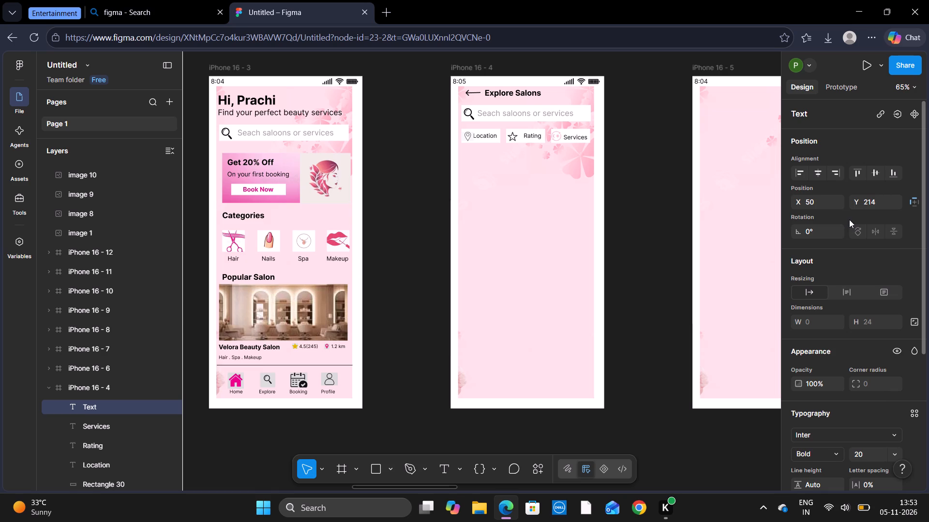
key(shift+p)
text(opular)
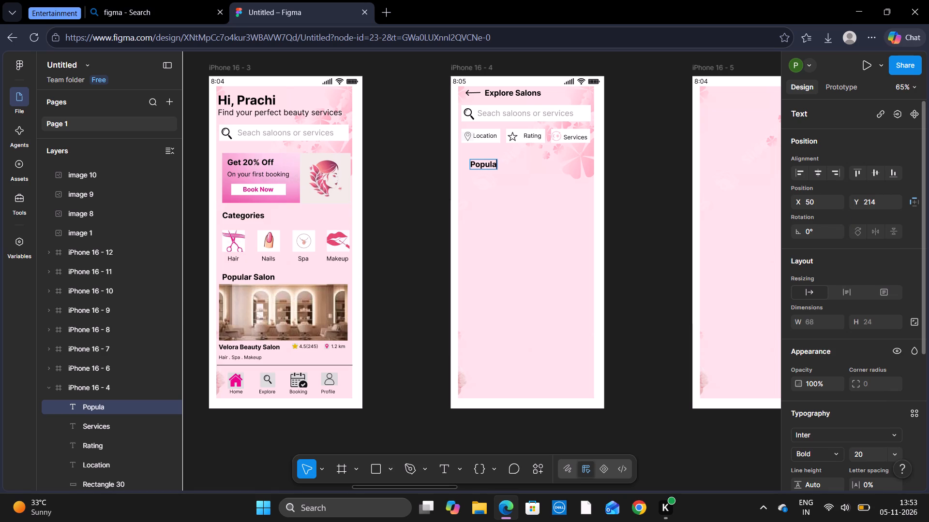
key(space)
text(Near)
key(space)
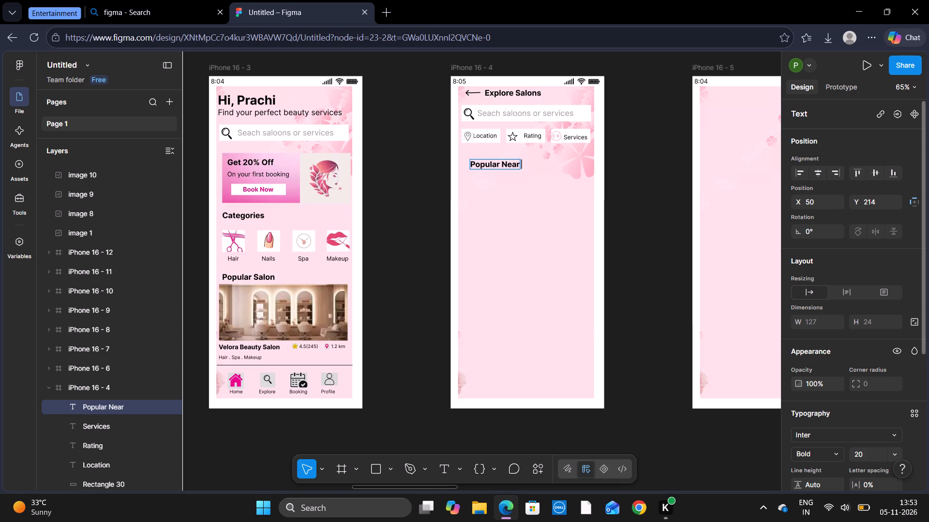
text(You)
click(558, 223)
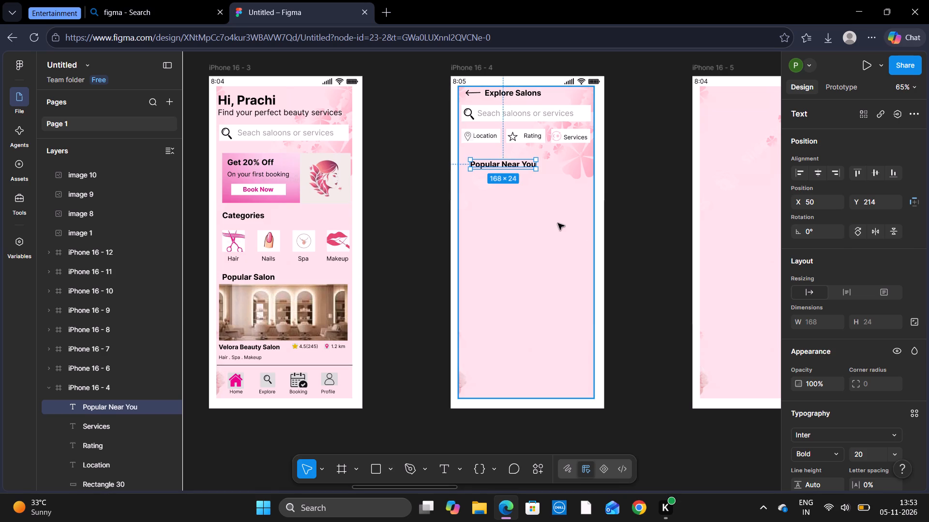
Move the "Popular Near You" heading to about X 27, in line with the search field and just below the Location filter.
drag(522, 163, 512, 159)
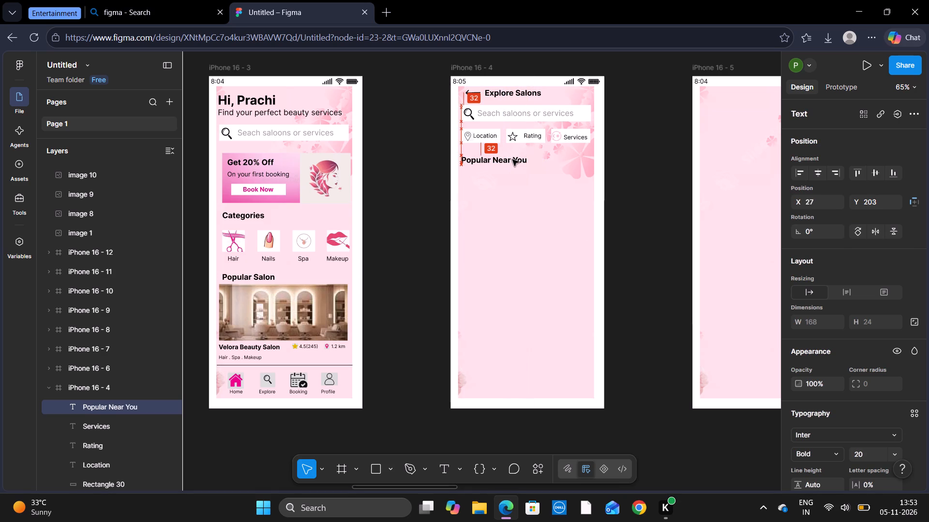
drag(512, 159, 513, 148)
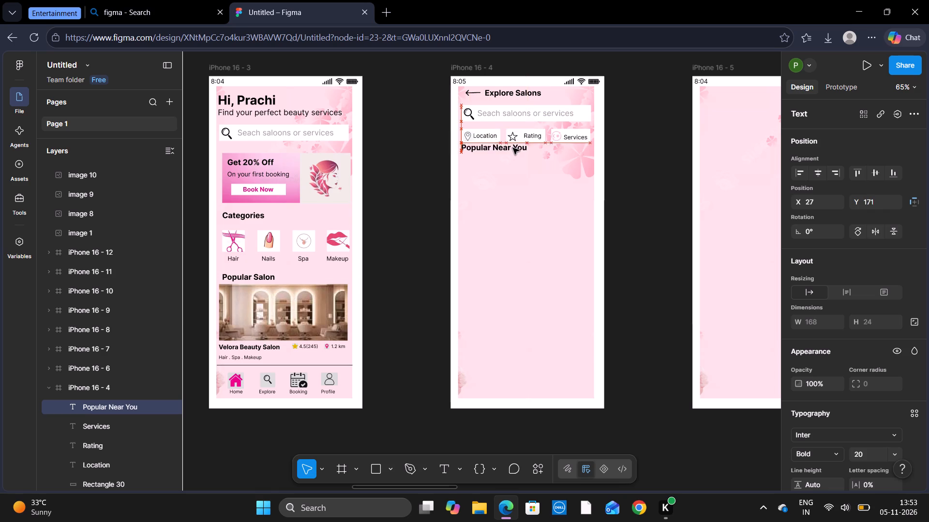
drag(513, 148, 513, 154)
click(639, 167)
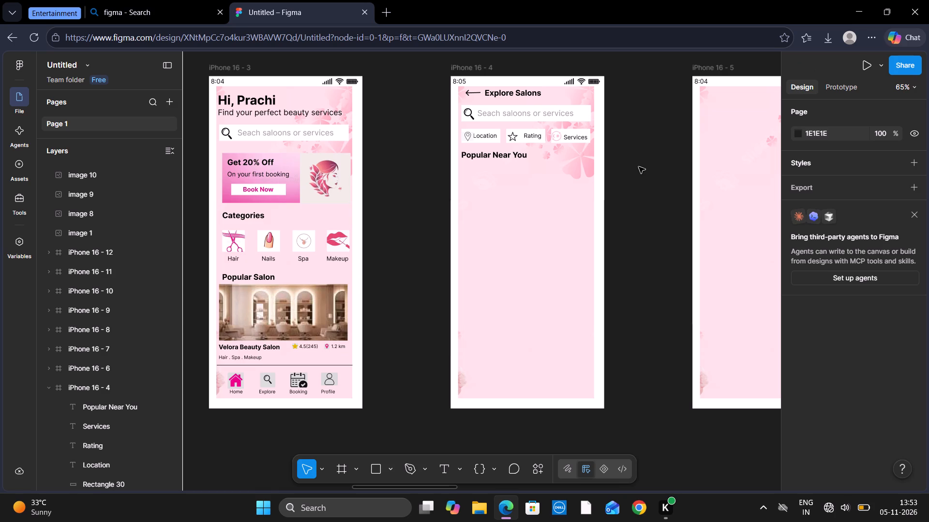
Draw a card rectangle about 329 × 130 below the "Popular Near You" heading.
click(381, 472)
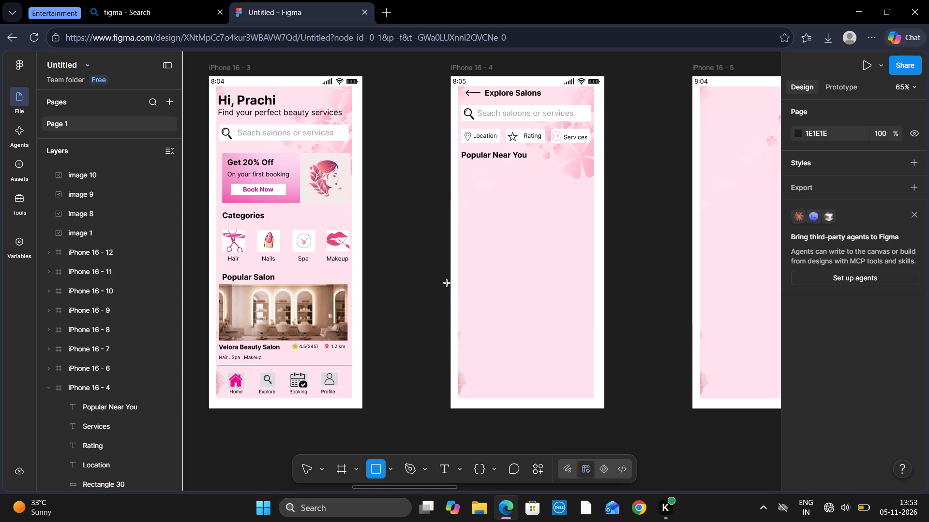
drag(464, 170, 465, 200)
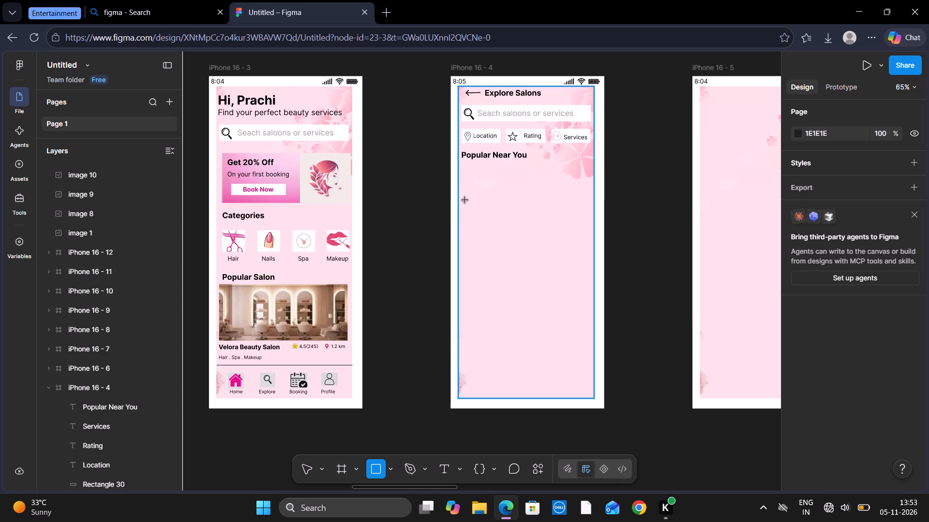
drag(465, 200, 585, 217)
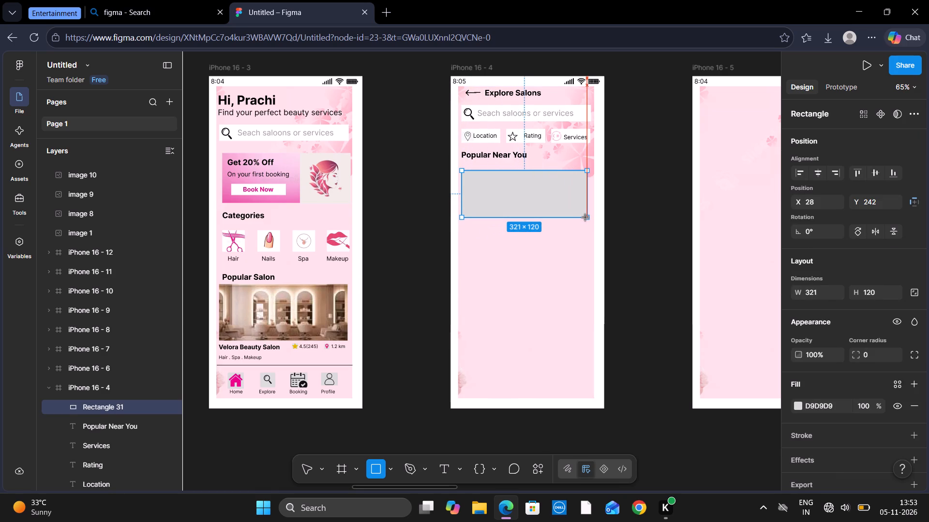
drag(585, 217, 589, 218)
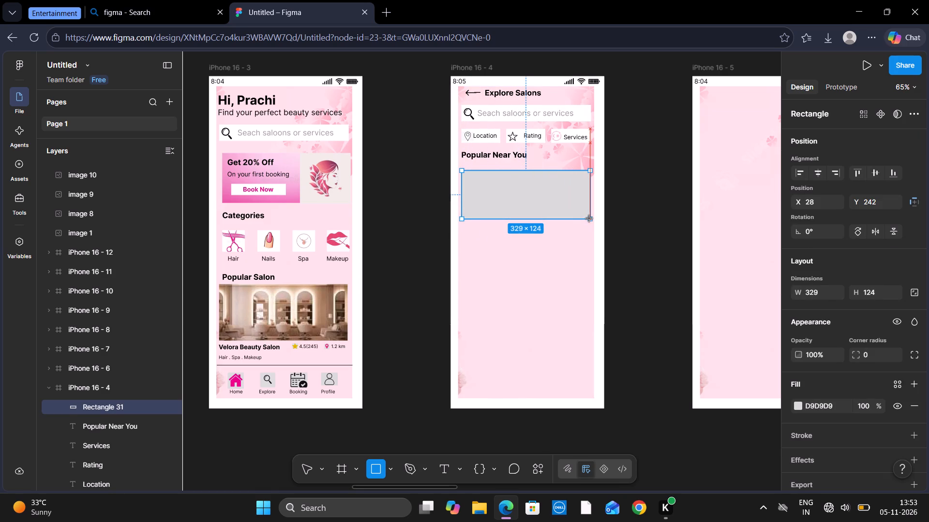
drag(589, 218, 590, 217)
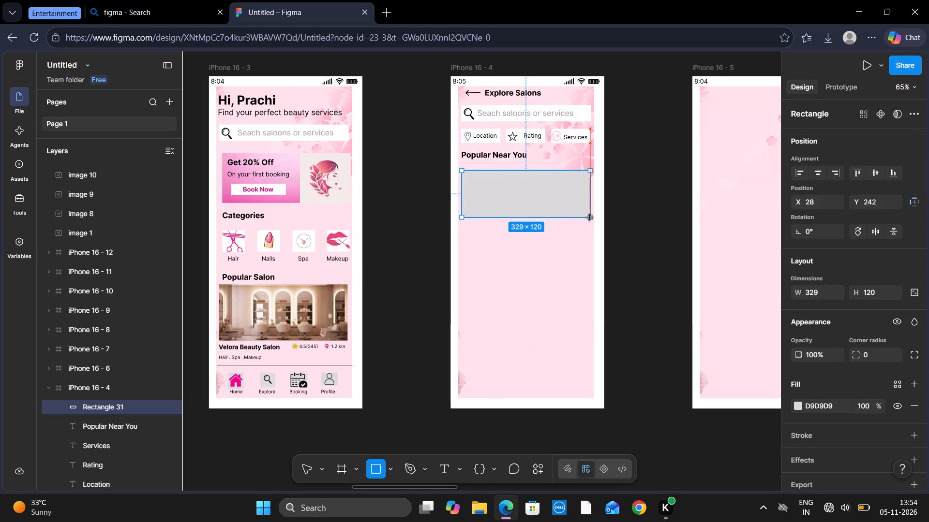
drag(590, 217, 590, 221)
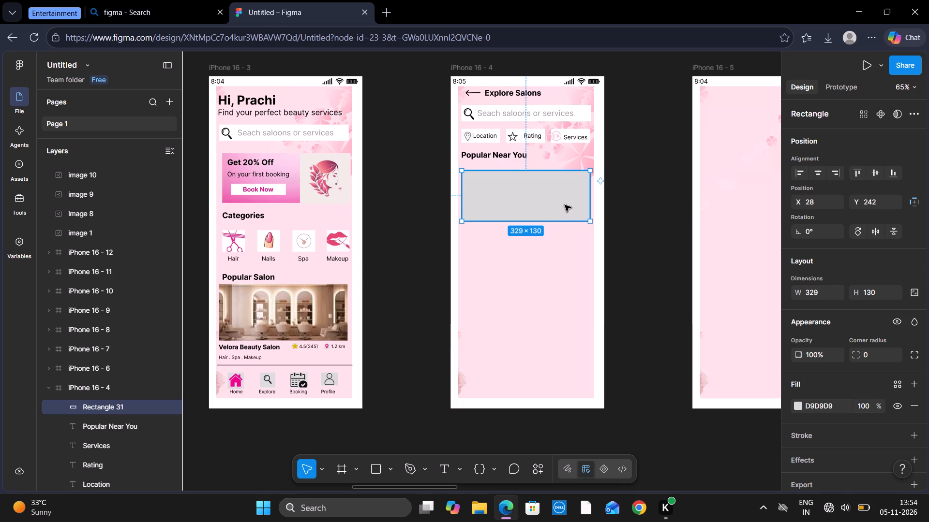
Fill the card rectangle with white, FFFFFF.
click(798, 404)
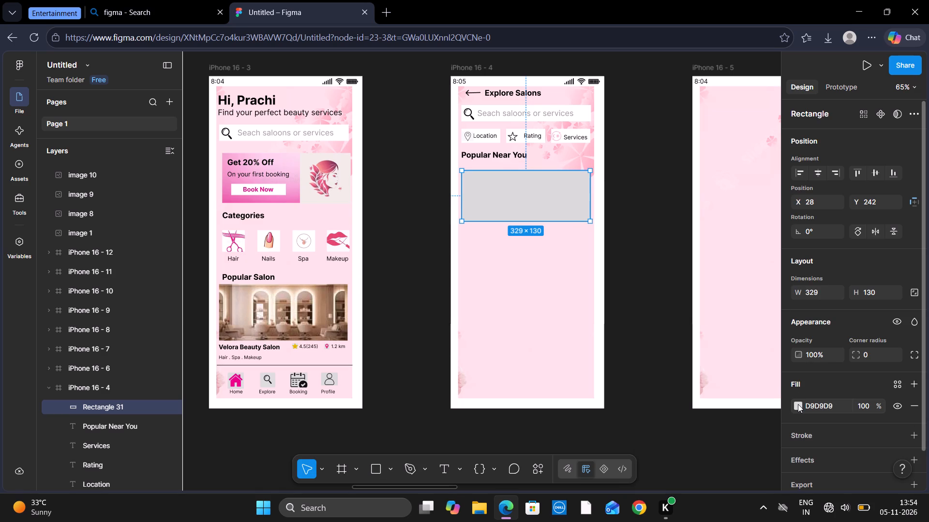
click(665, 465)
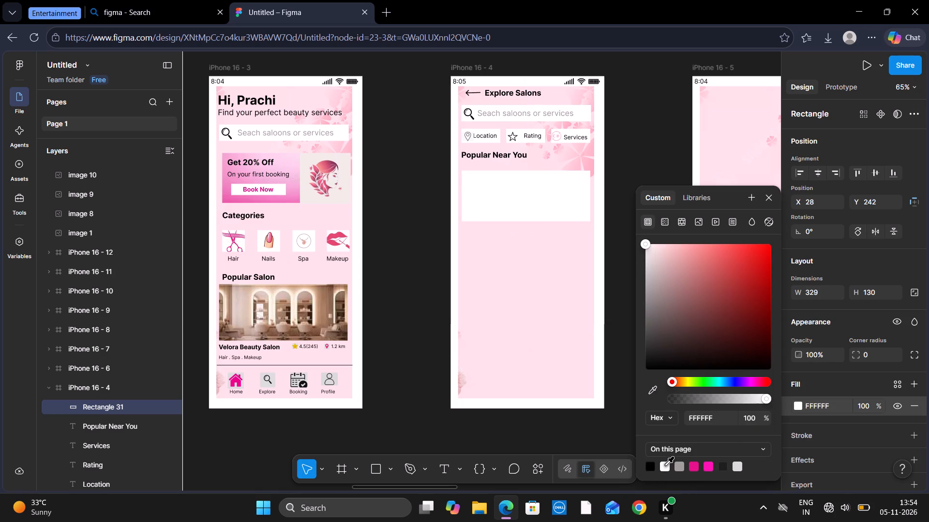
click(773, 197)
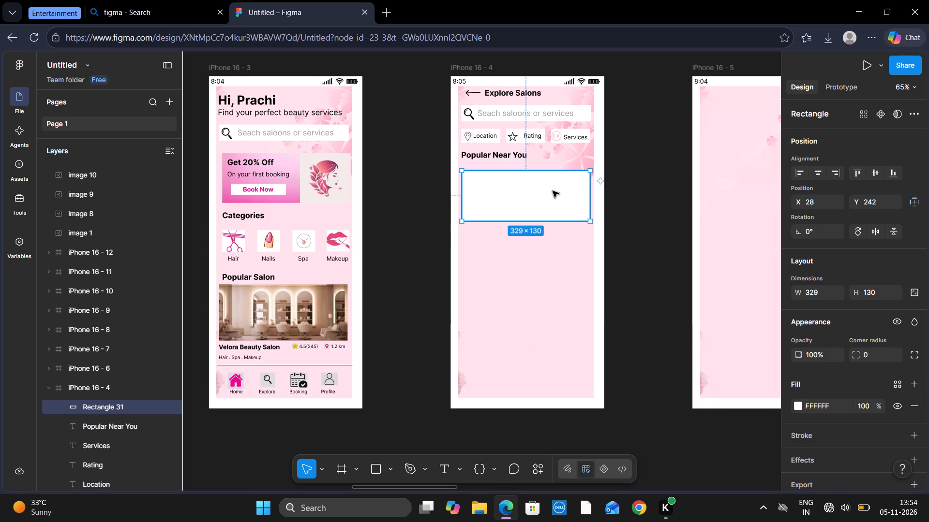
Duplicate the white card twice and stack the copies below the original, spaced apart down to the lower end of the pink background.
click(553, 191)
key(ctrl+c)
key(ctrl+v)
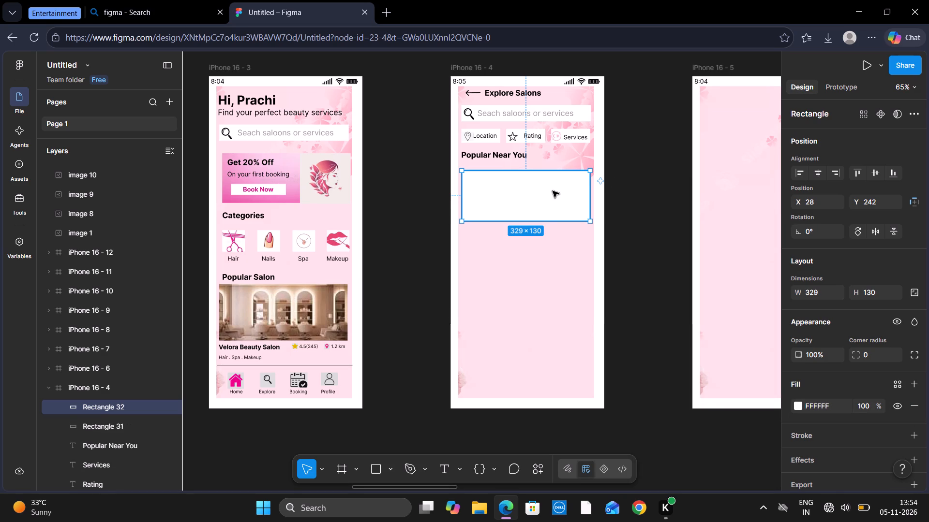
drag(553, 191, 552, 261)
key(ctrl+v)
drag(552, 261, 549, 277)
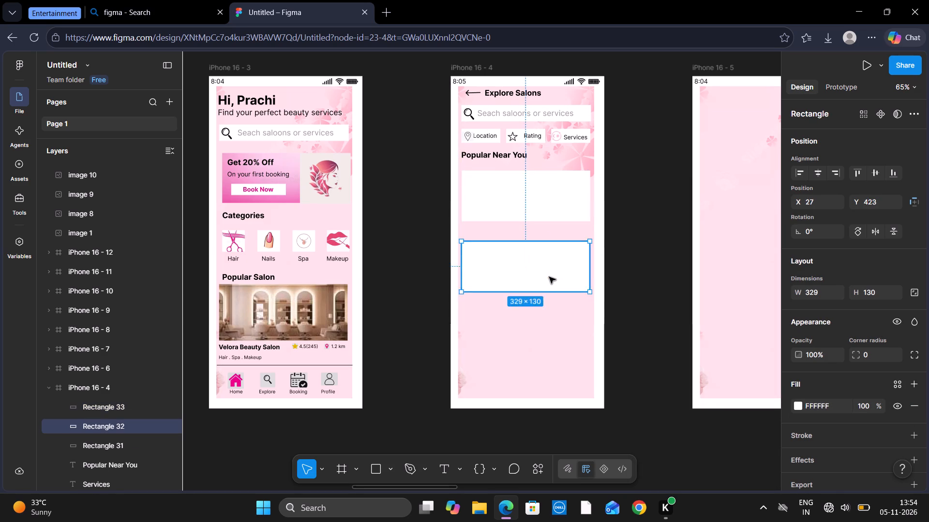
drag(549, 277, 554, 344)
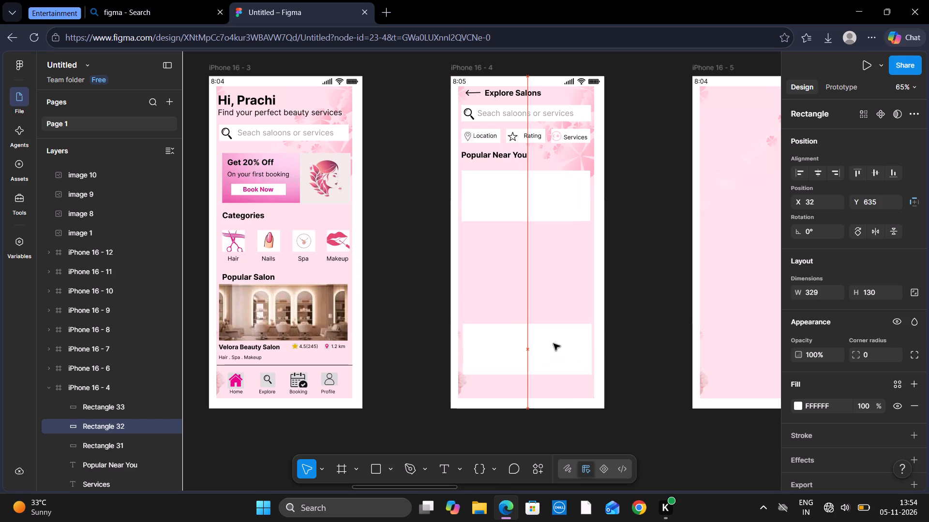
drag(554, 344, 551, 349)
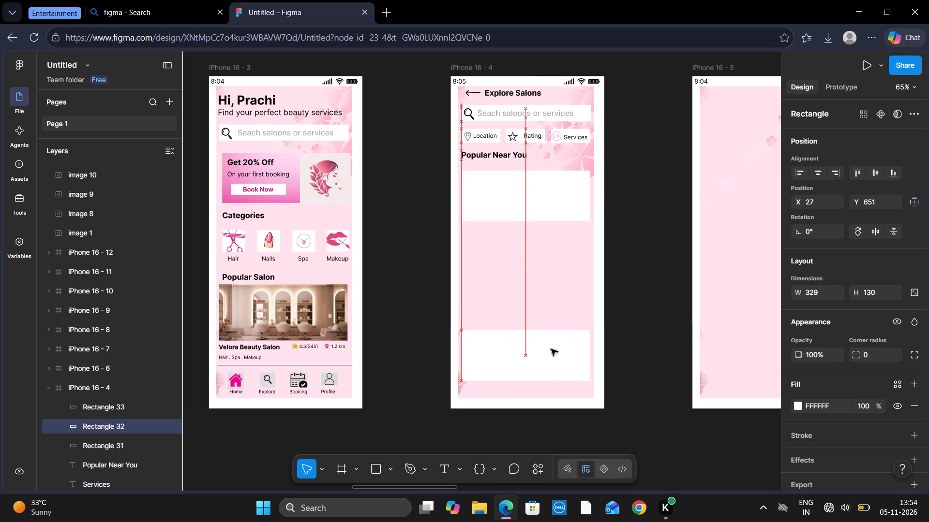
drag(551, 349, 553, 354)
drag(541, 199, 541, 265)
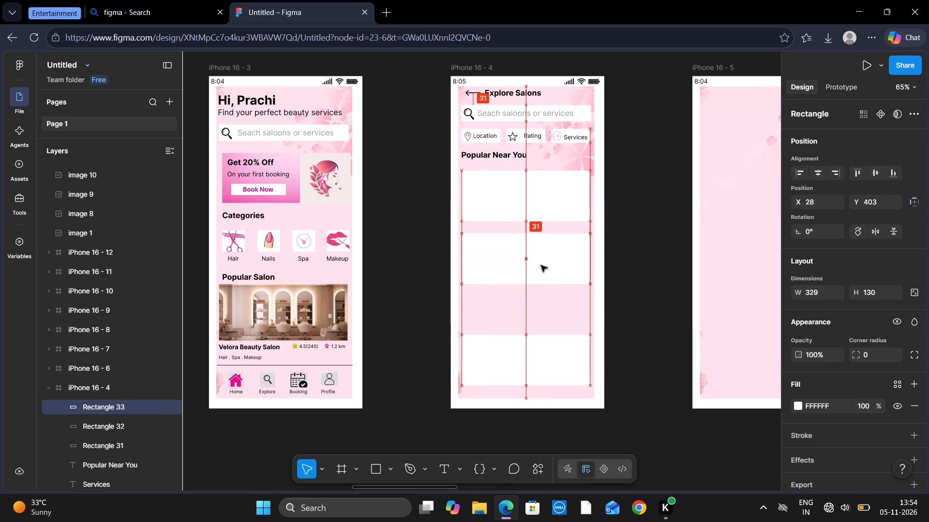
drag(541, 265, 541, 276)
Stretch the top white card downward to a height of about 165, keeping its top edge in place.
click(542, 212)
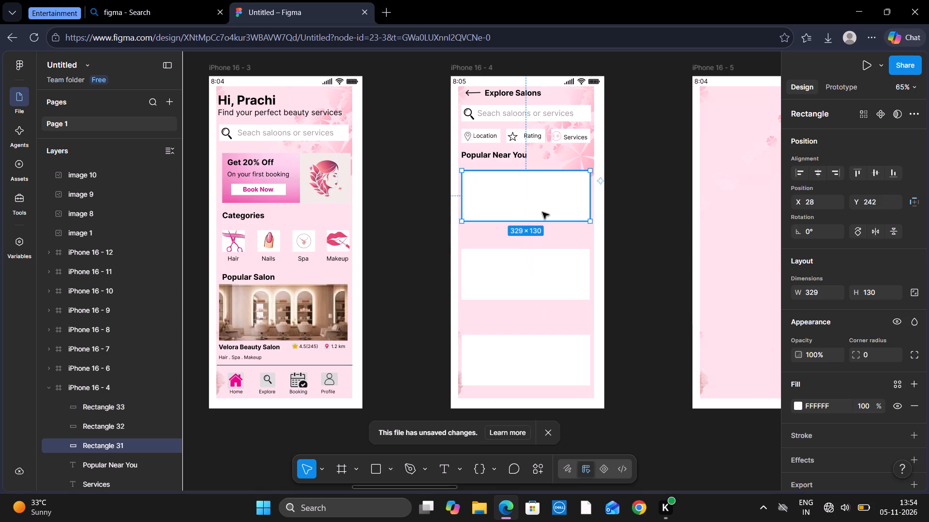
drag(540, 222, 541, 236)
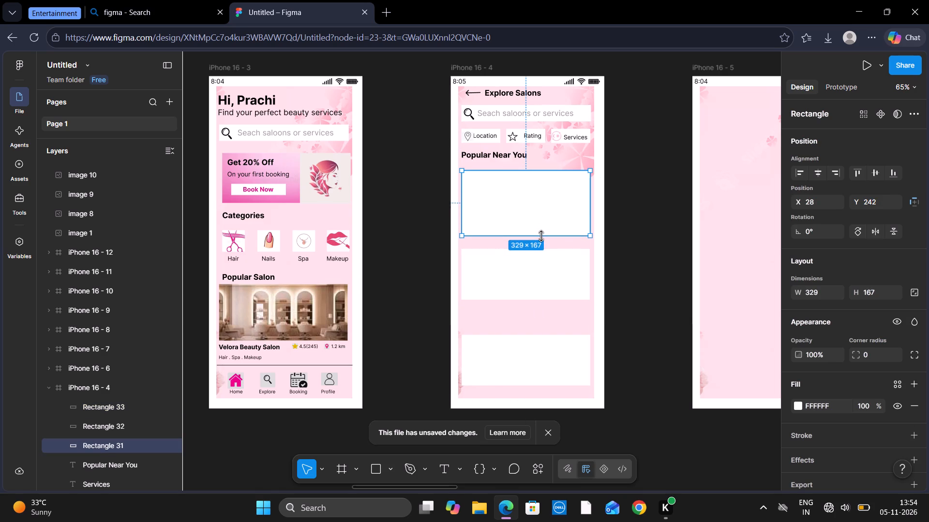
drag(541, 236, 541, 234)
Move the middle card up to about X 27, Y 423 and stretch it to about 329 × 184.
click(540, 265)
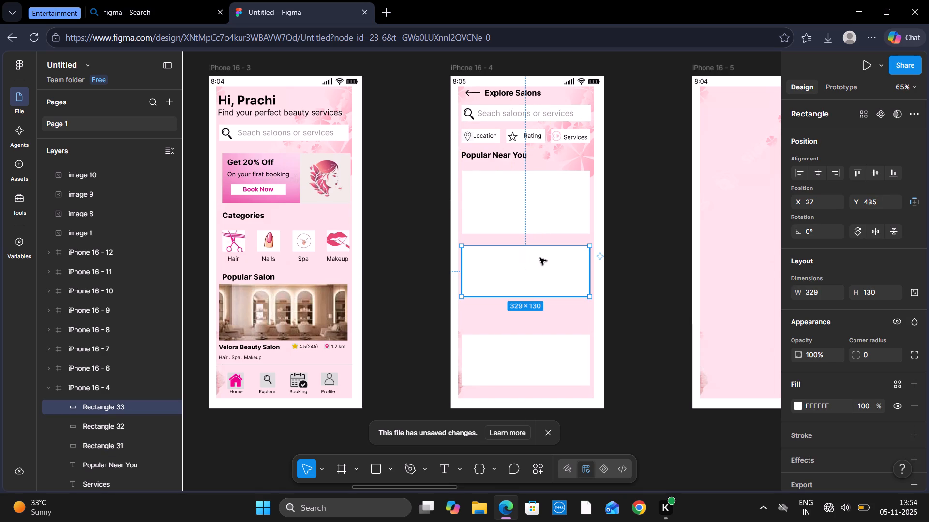
drag(540, 255, 540, 250)
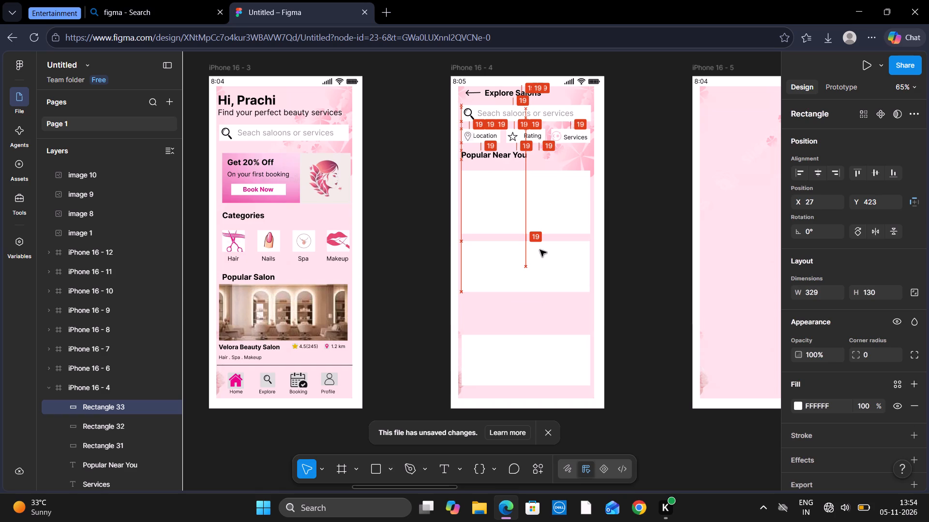
drag(540, 250, 540, 250)
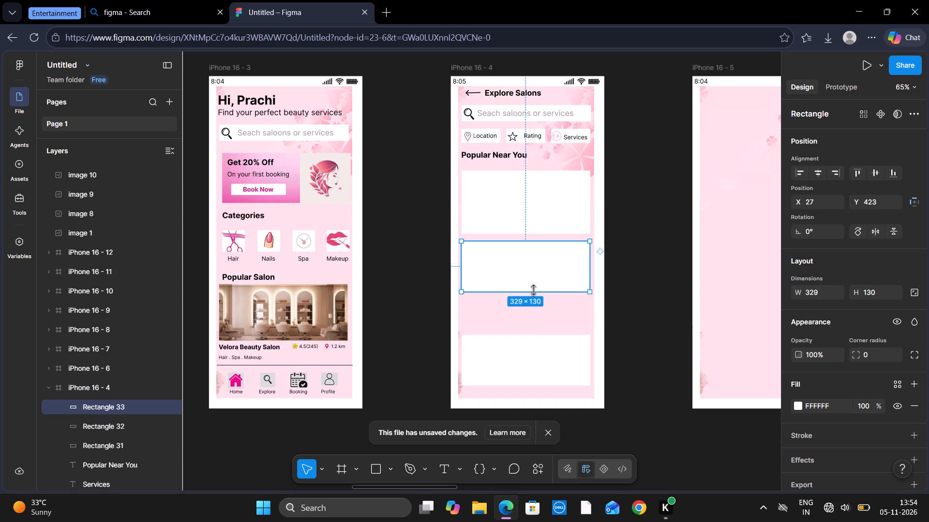
drag(533, 290, 533, 317)
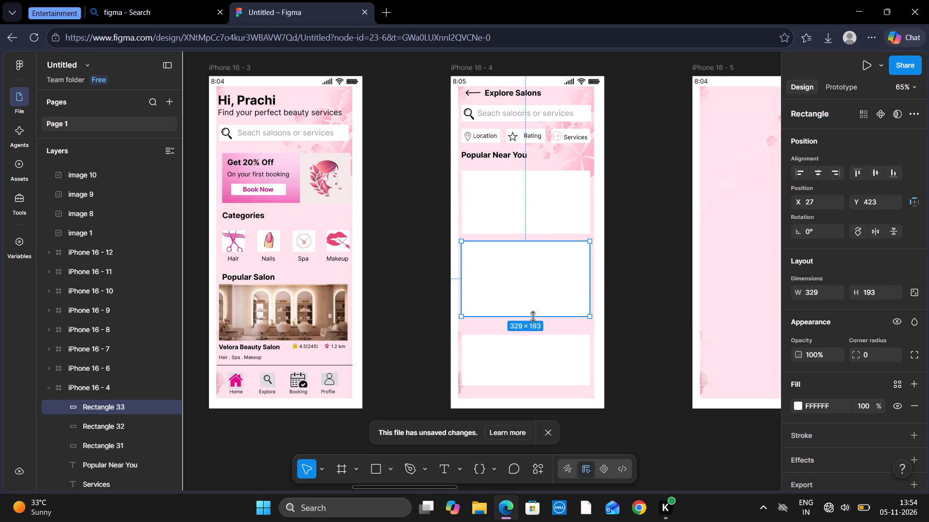
drag(533, 317, 532, 313)
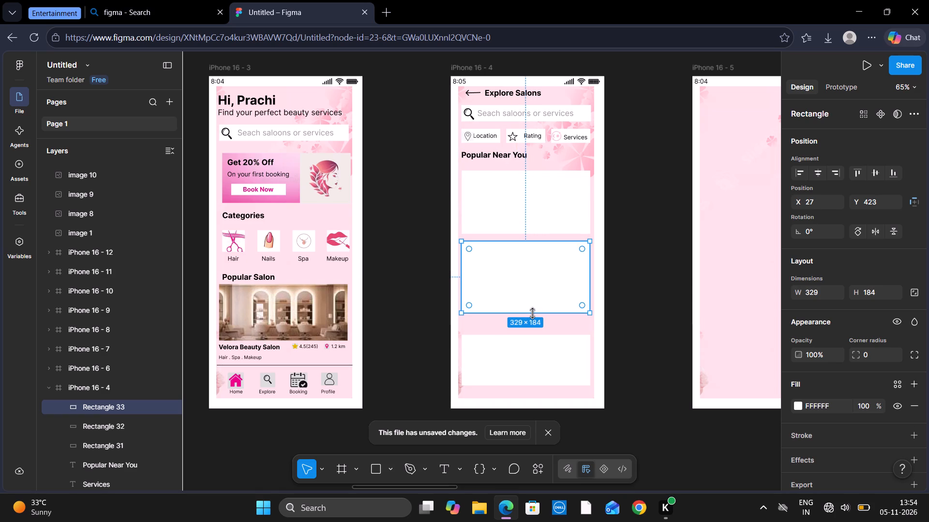
Move the bottom card up to about X 27, Y 626 and stretch it to about 329 × 173.
click(529, 351)
drag(525, 344, 524, 332)
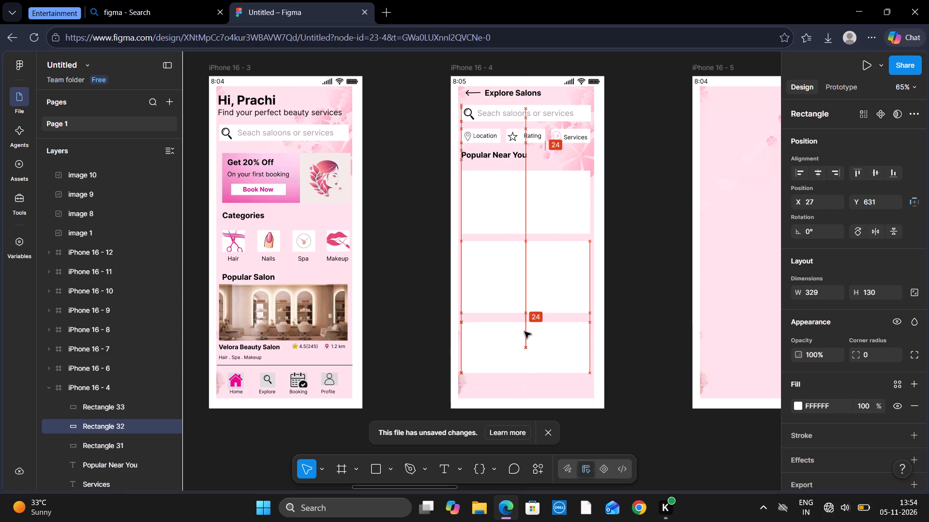
drag(524, 332, 524, 329)
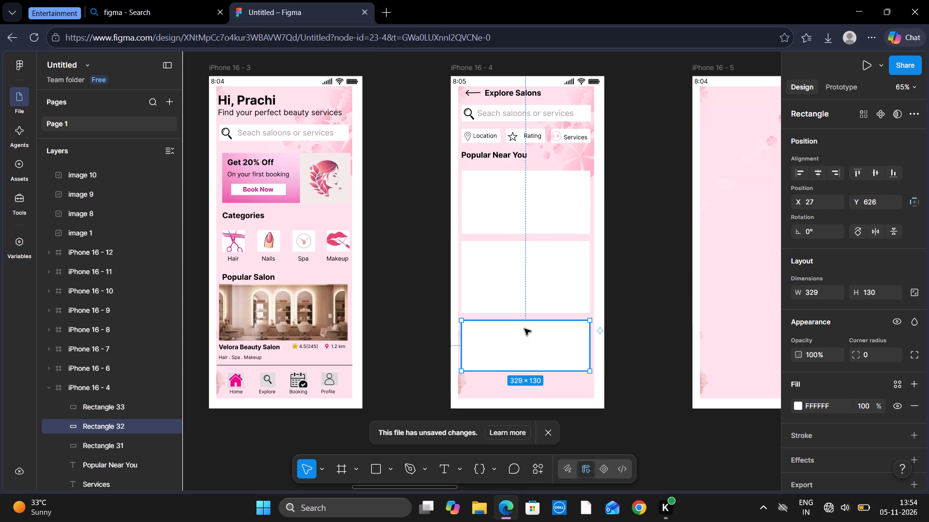
drag(533, 373, 531, 383)
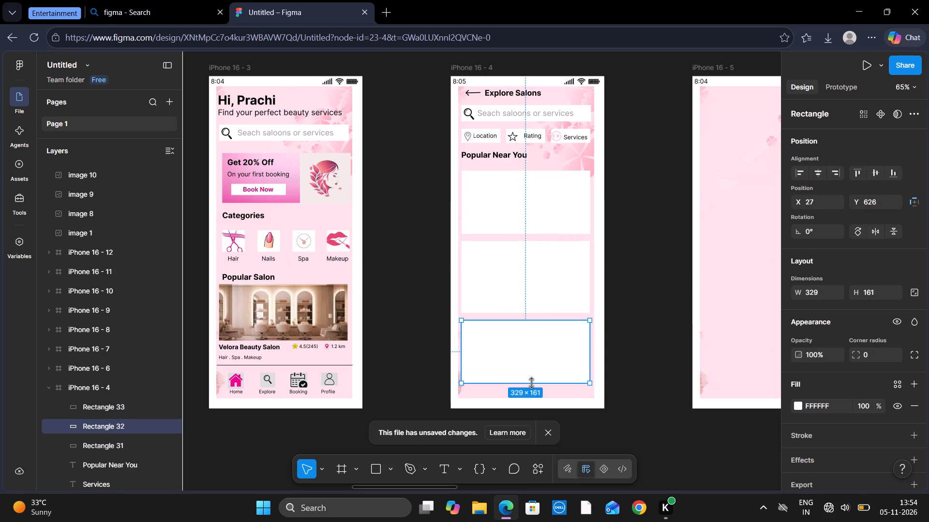
drag(531, 383, 532, 387)
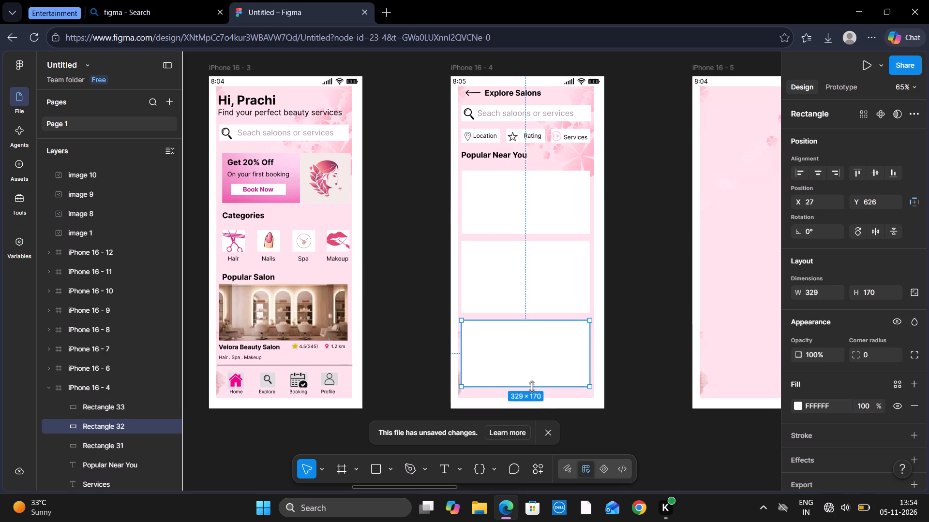
drag(532, 387, 533, 388)
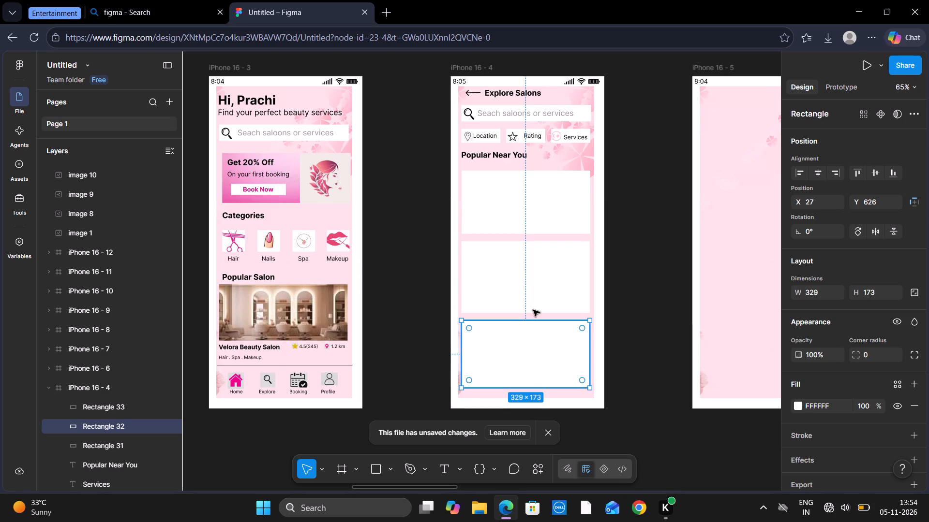
Shorten the middle card from its lower edge to a height of about 178.
click(534, 279)
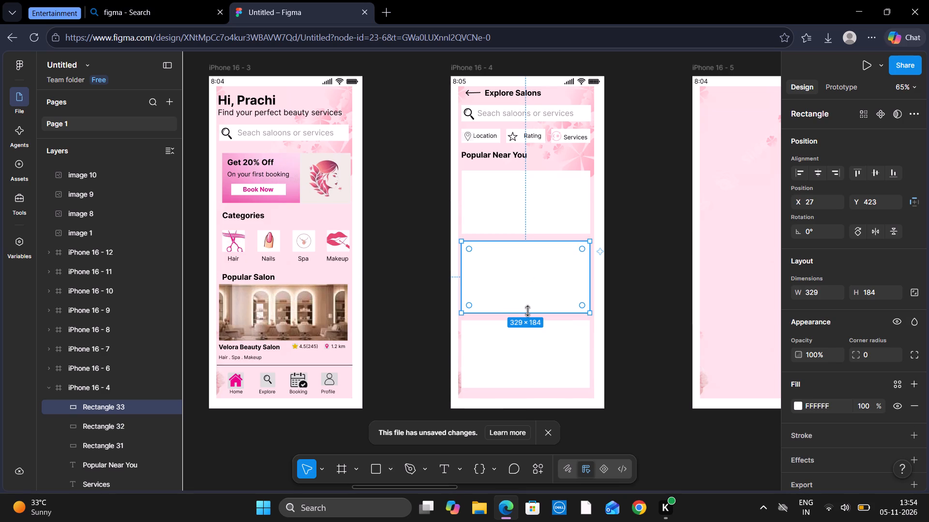
click(527, 311)
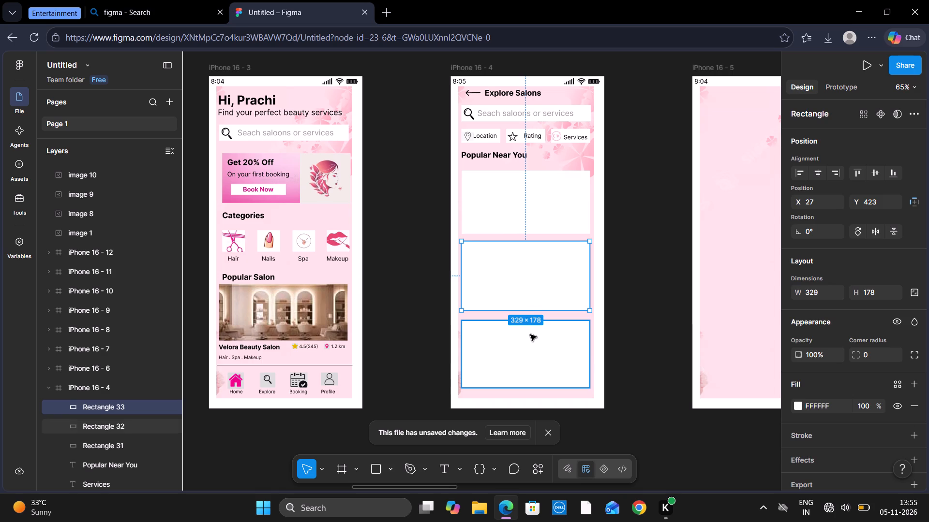
click(642, 308)
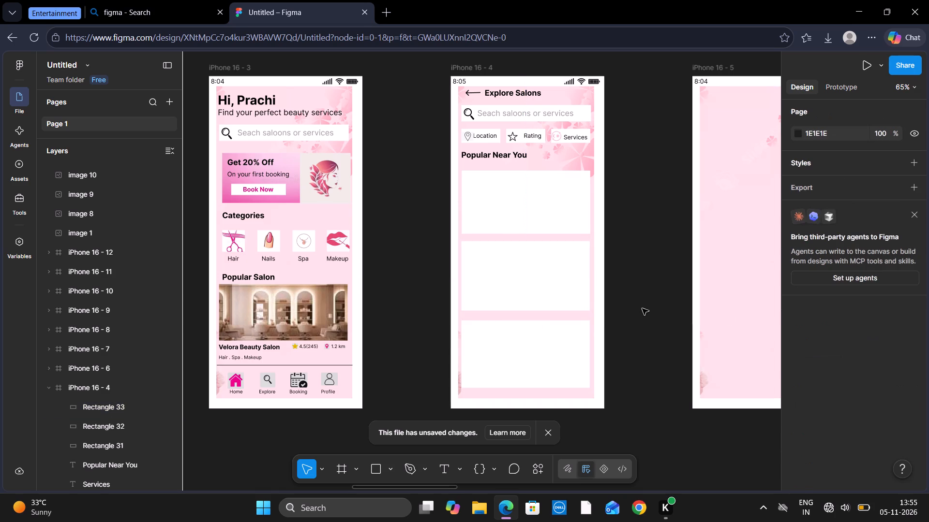
Move the bottom card up to about Y 620, closing the gap below the middle card.
click(528, 348)
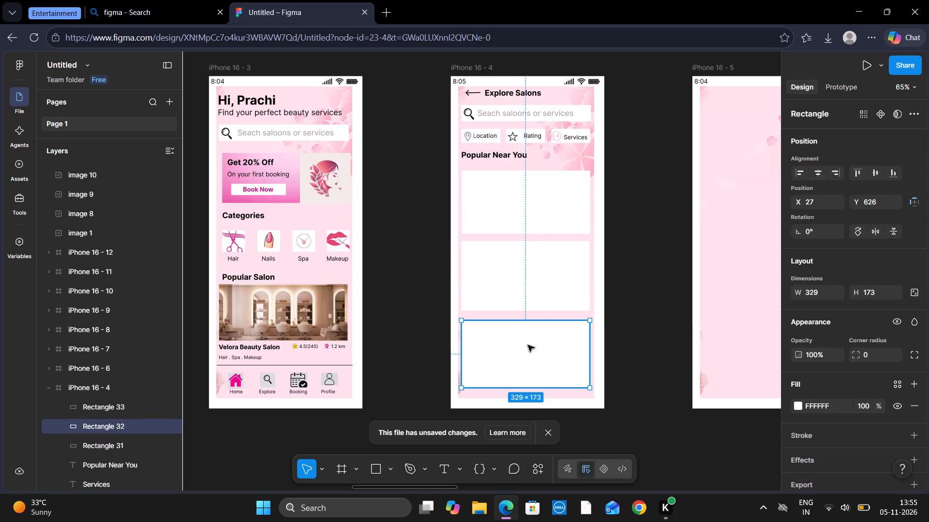
click(653, 320)
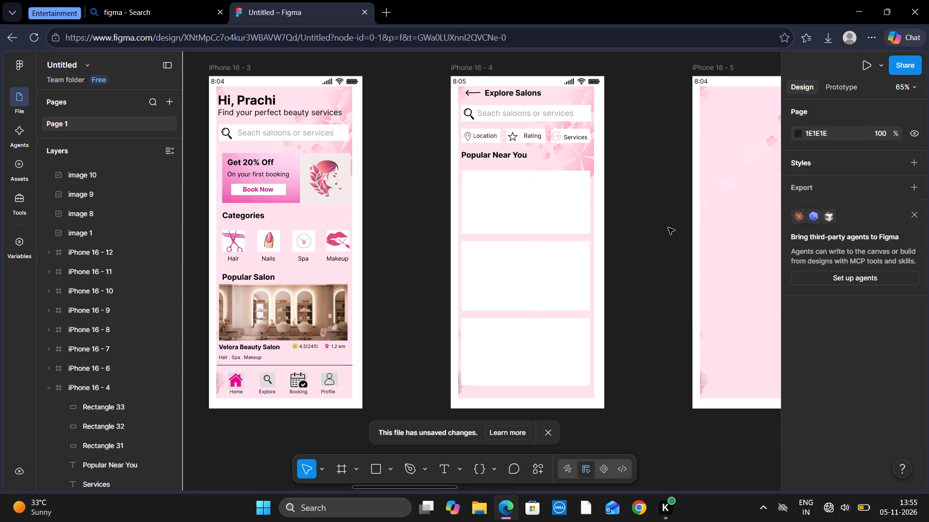
Find Google through the Windows search and open the Google homepage in a new browser tab.
click(321, 514)
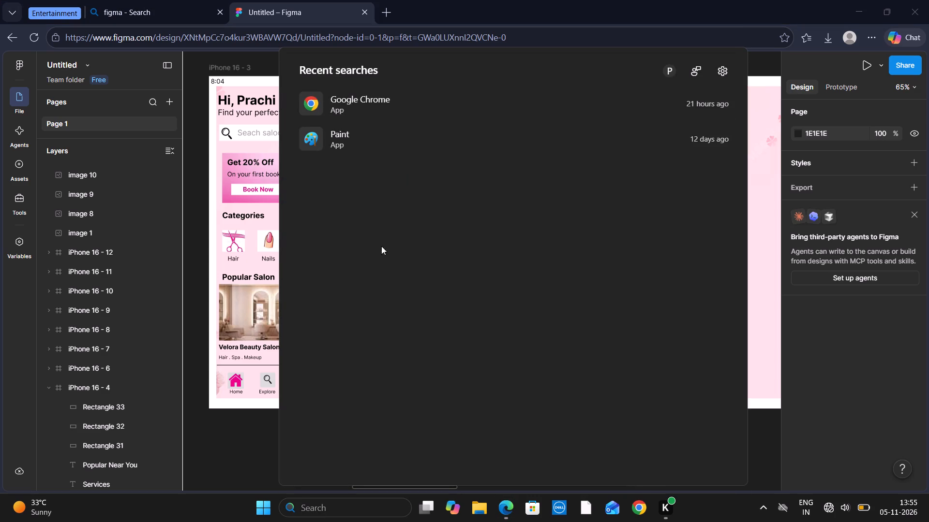
text(gogl)
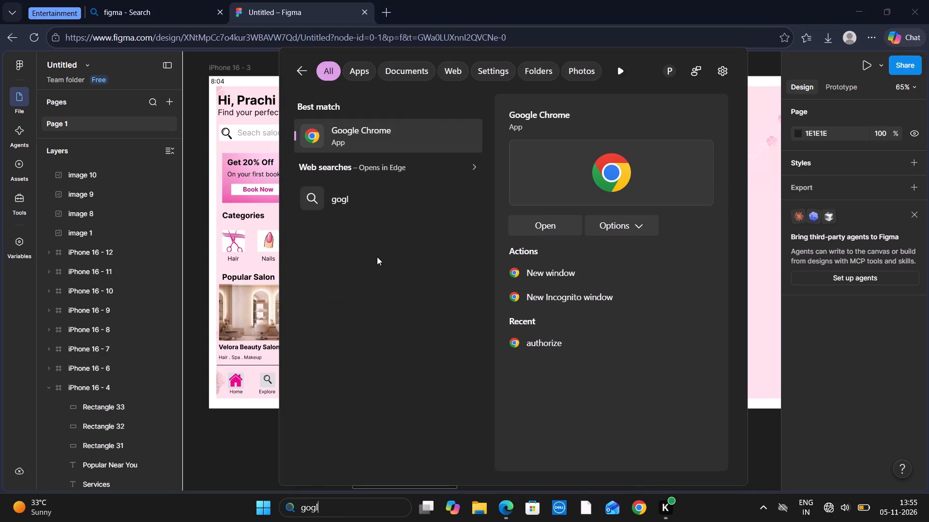
key(BackSpace)
text(gle)
key(Return)
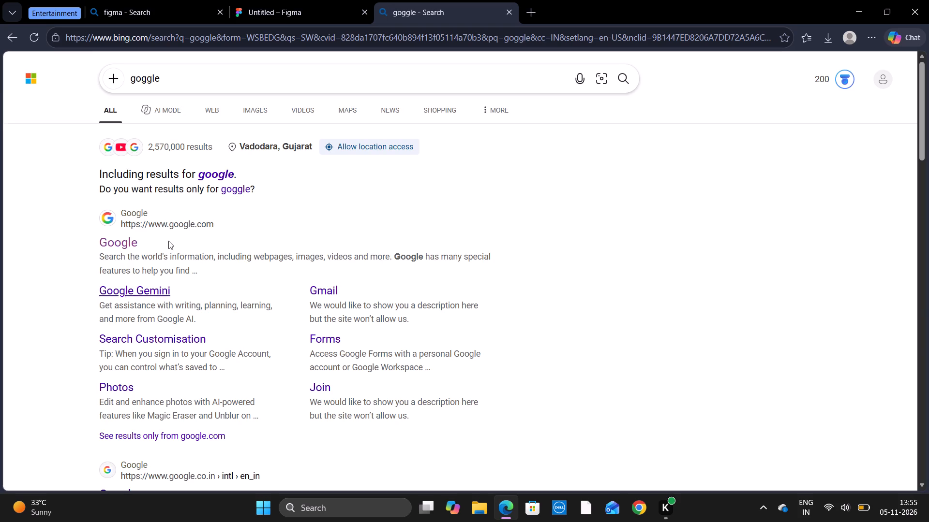
click(111, 240)
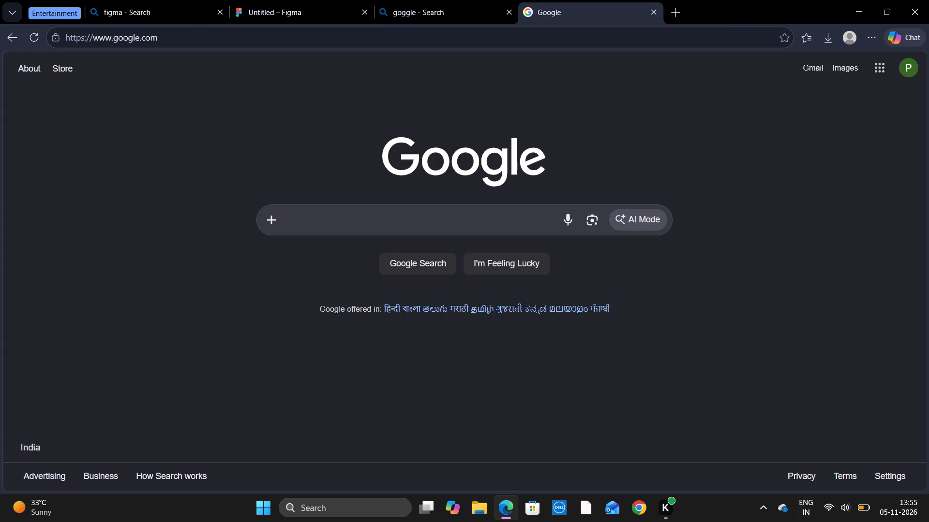
Search Google for "beauty salon picture", reloading the results page.
click(314, 221)
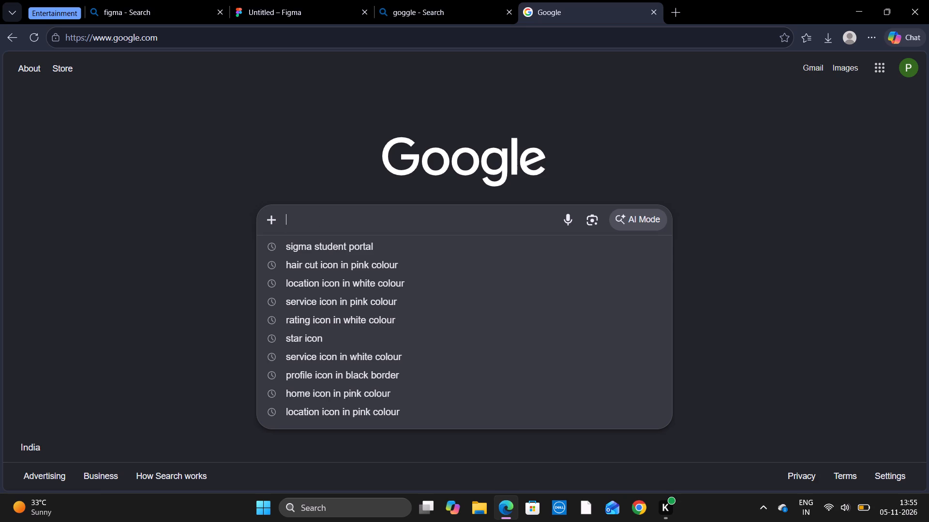
text(beauty salon picy)
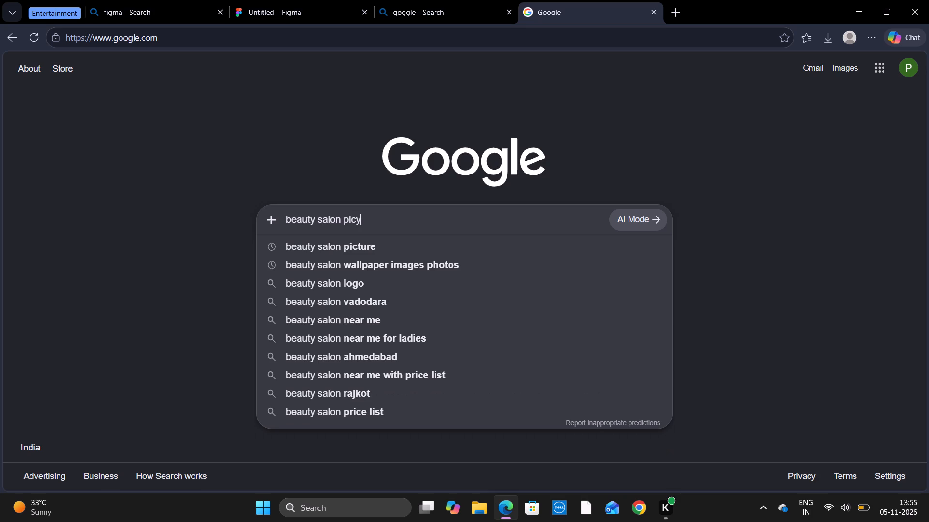
key(BackSpace)
click(359, 246)
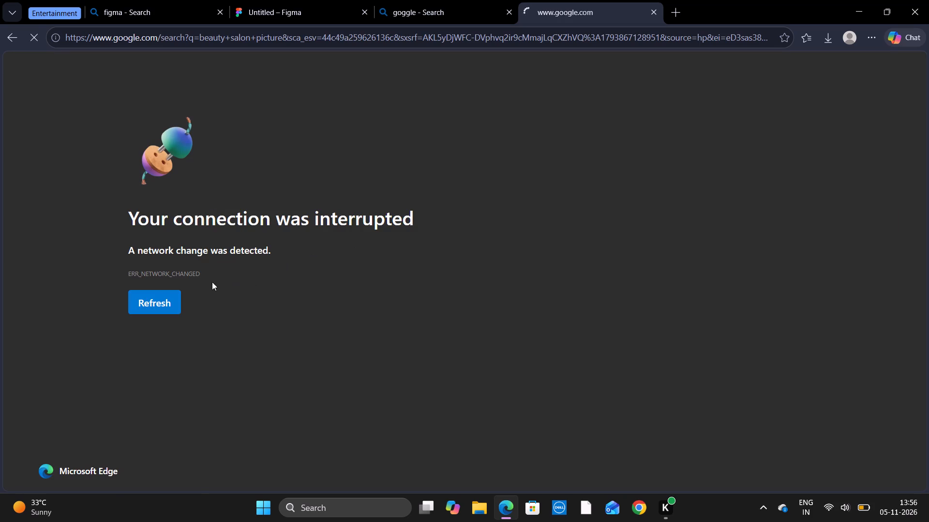
click(140, 302)
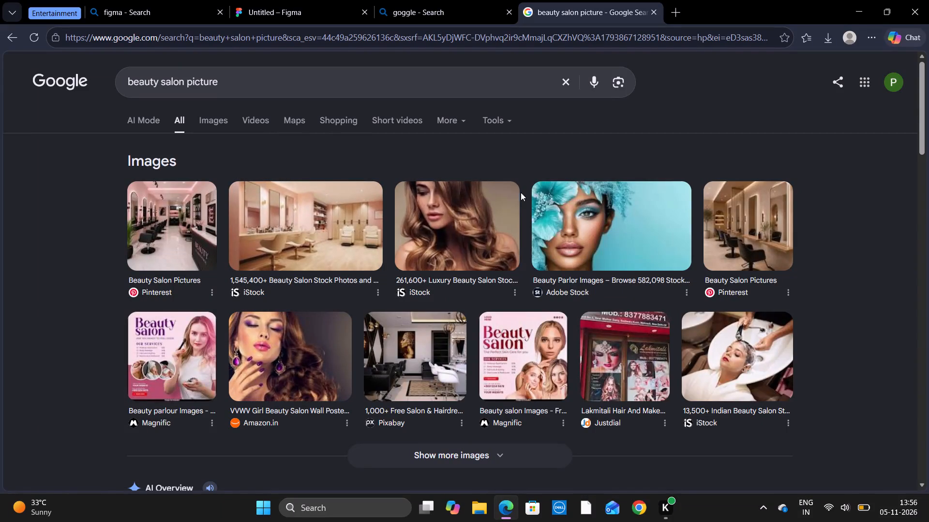
Open the brown Pinterest salon interior result, browse its related pictures, and copy the Pinterest "Luxury Modern Beaut..." image.
click(735, 230)
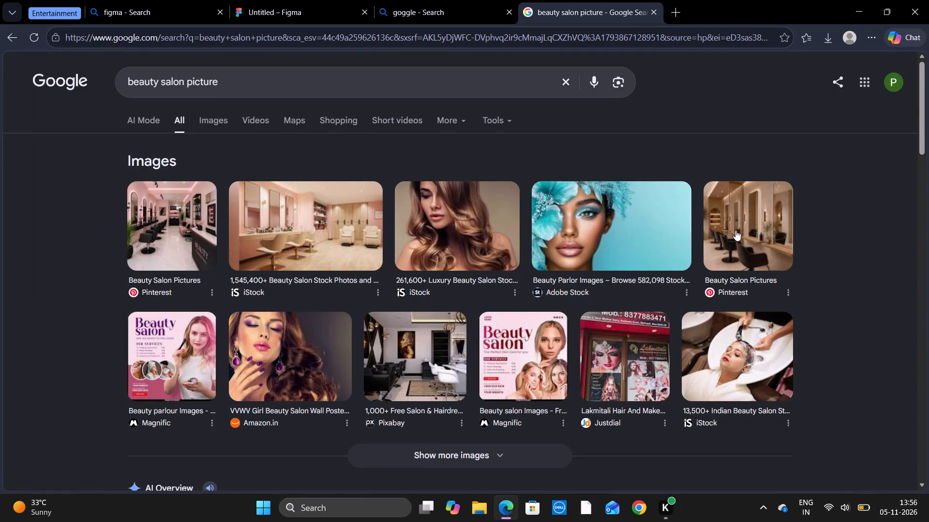
scroll(735, 230, down, 1)
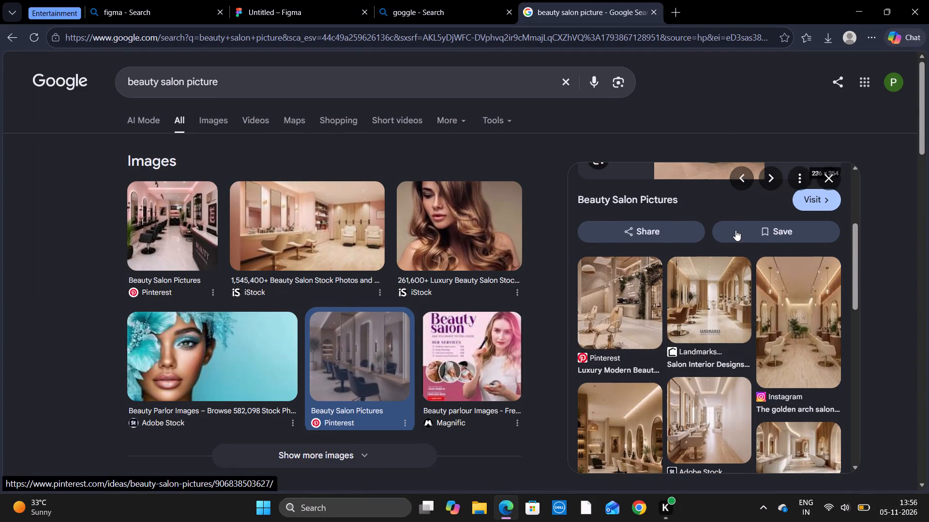
scroll(735, 230, down, 1)
scroll(735, 230, right, 1)
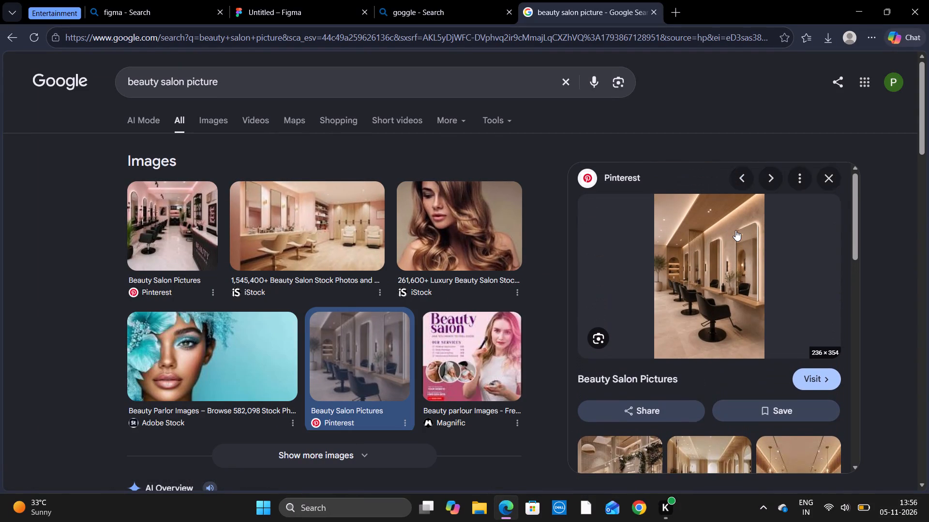
scroll(735, 230, right, 1)
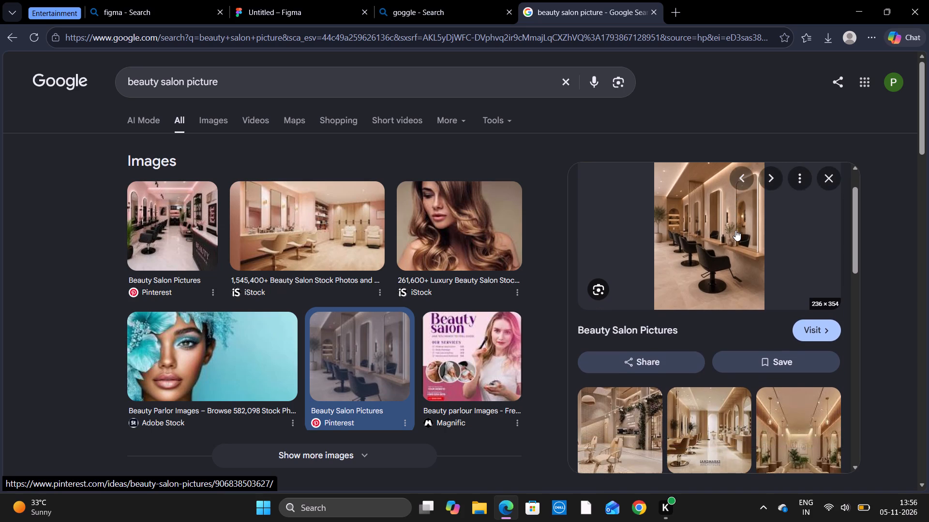
scroll(735, 230, right, 1)
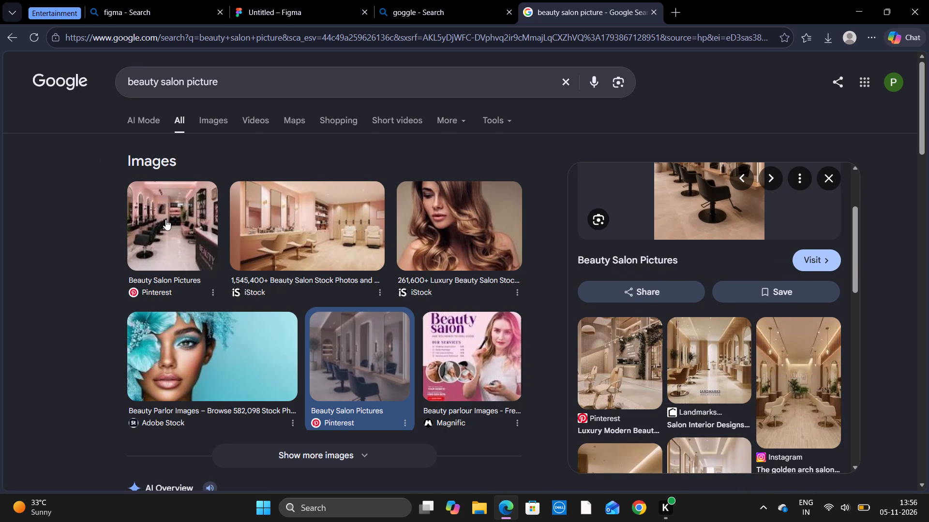
scroll(668, 387, down, 2)
scroll(668, 387, up, 1)
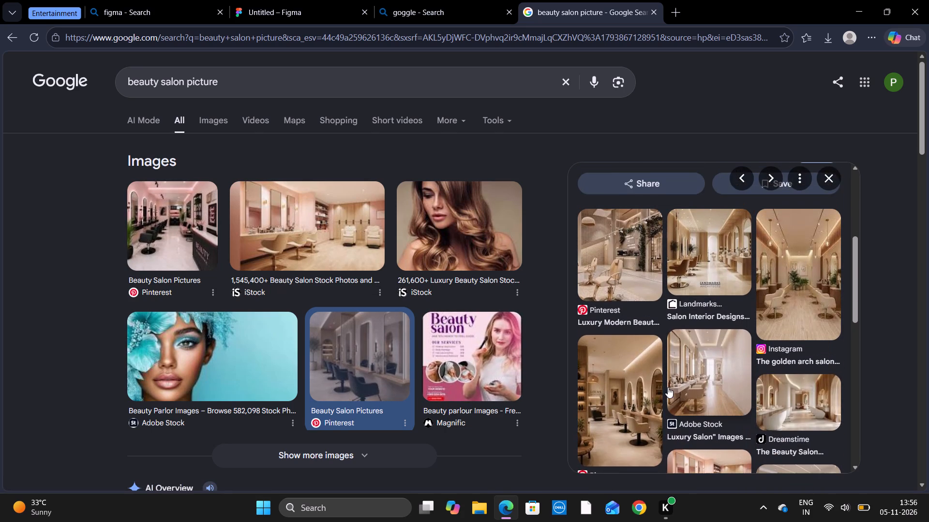
scroll(668, 387, up, 1)
right_click(626, 286)
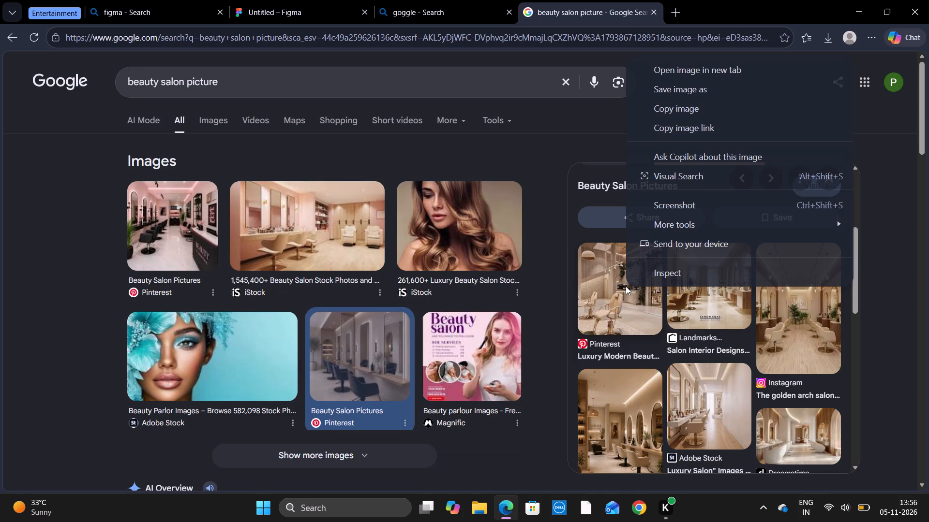
click(704, 101)
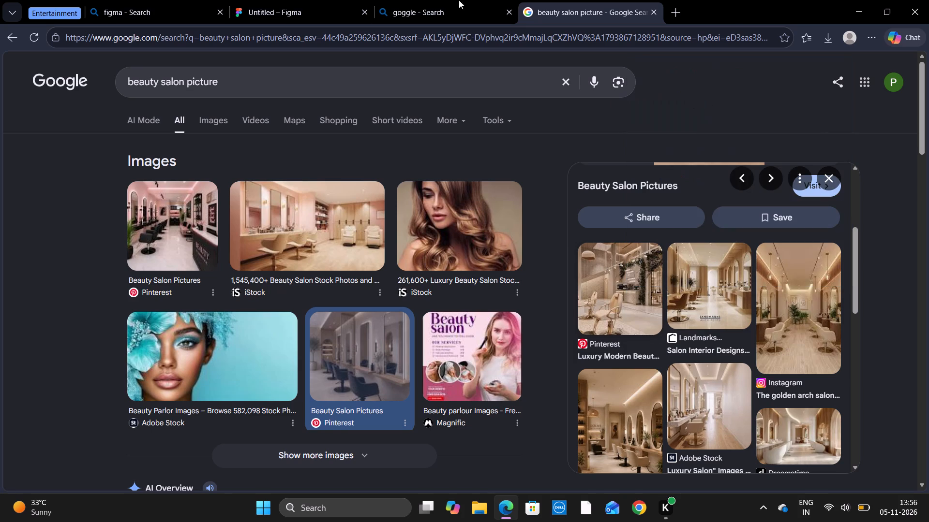
Switch to the Figma design, paste the copied salon picture, and place it over the top card at about X 2430, Y 242.
click(326, 10)
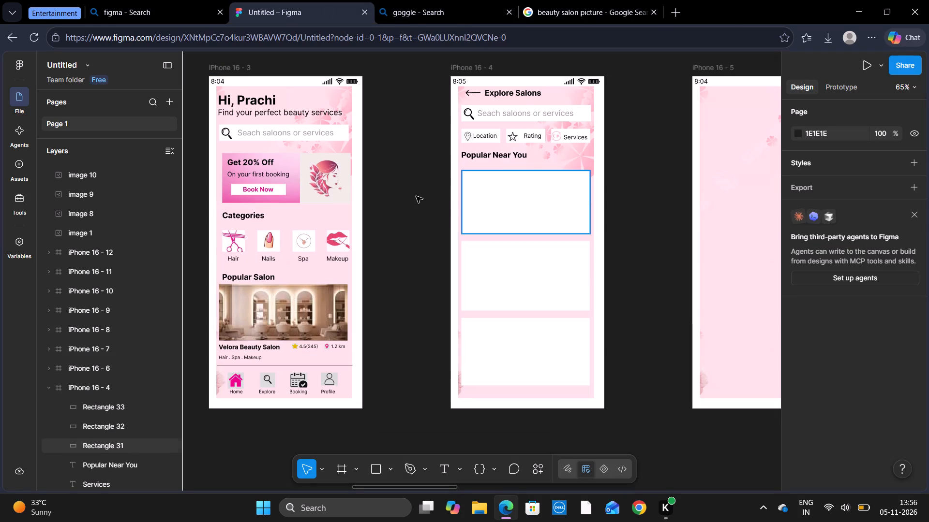
click(405, 181)
key(ctrl+v)
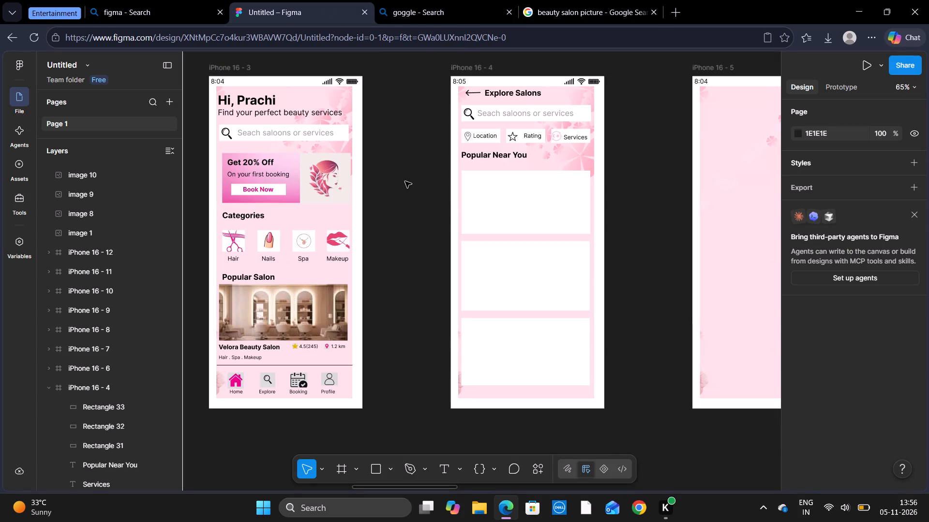
drag(464, 249, 480, 189)
drag(497, 253, 497, 250)
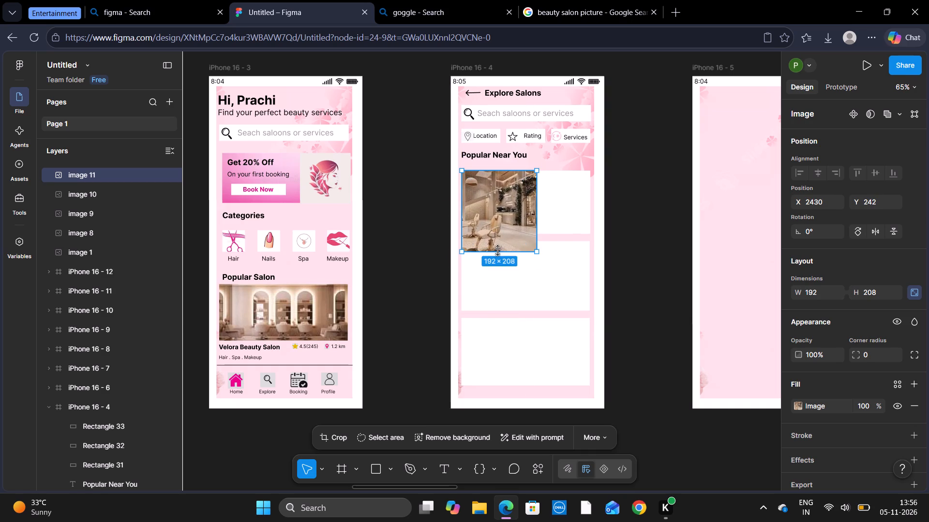
Shrink the salon picture to about 146 × 158 and fit it against the top card's left edge at about X 2431, Y 245.
drag(497, 250, 490, 232)
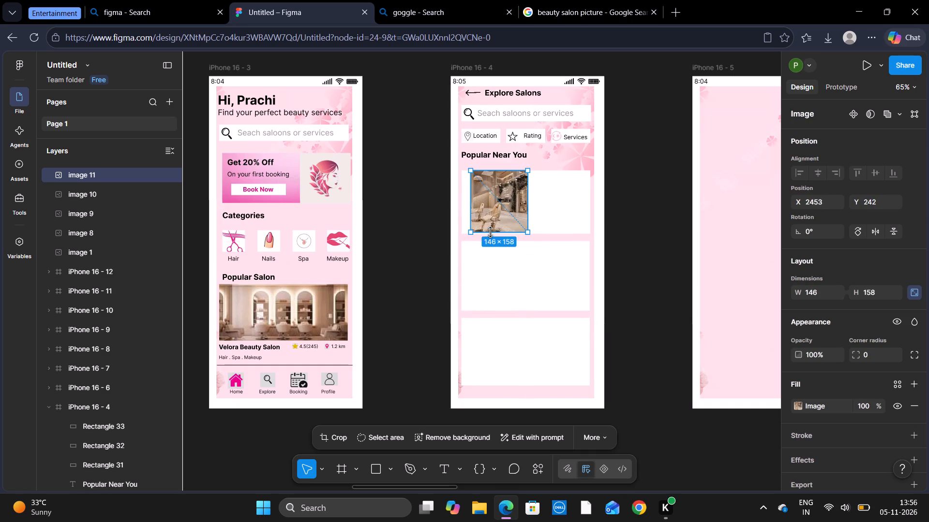
drag(490, 232, 490, 233)
drag(493, 223, 487, 222)
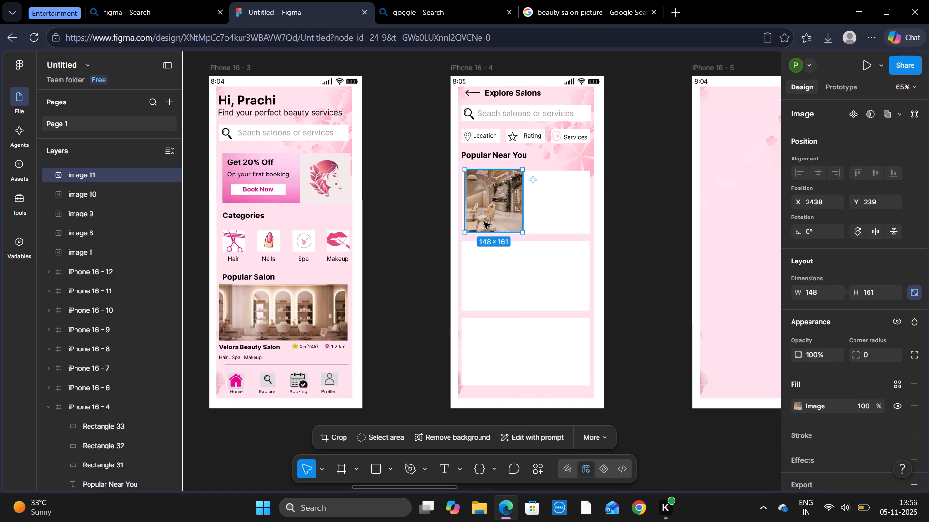
click(475, 222)
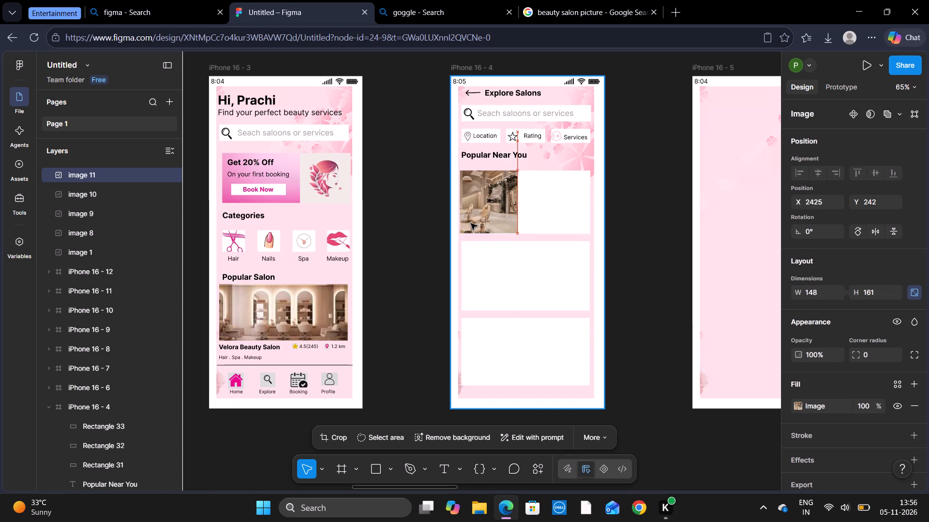
click(472, 223)
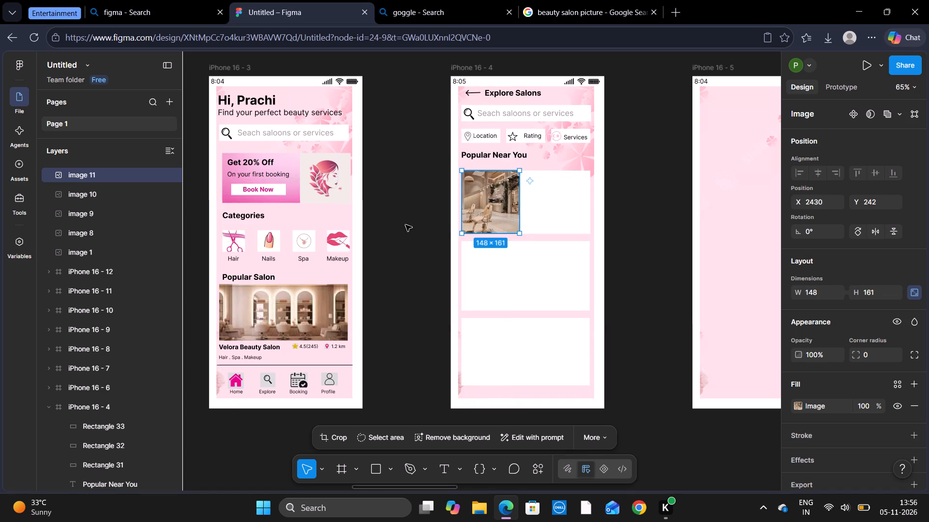
click(405, 225)
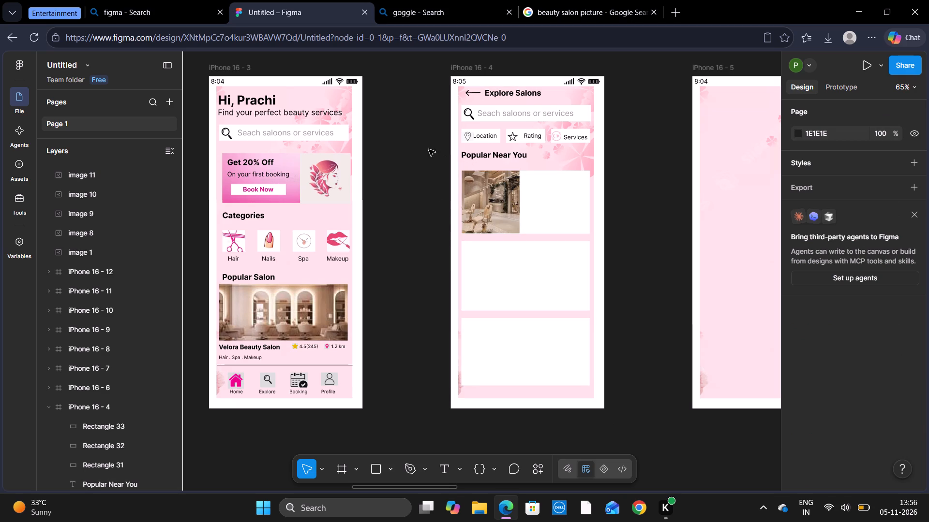
click(407, 153)
click(493, 185)
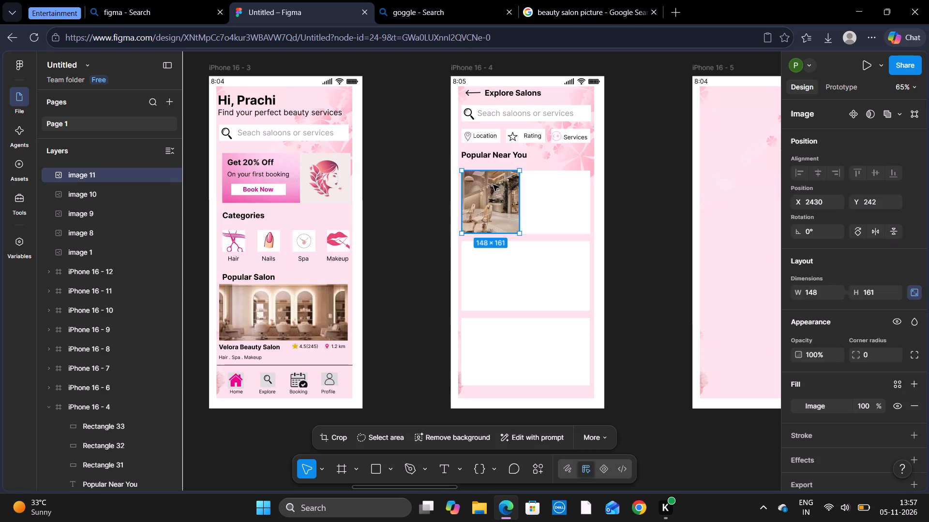
click(495, 174)
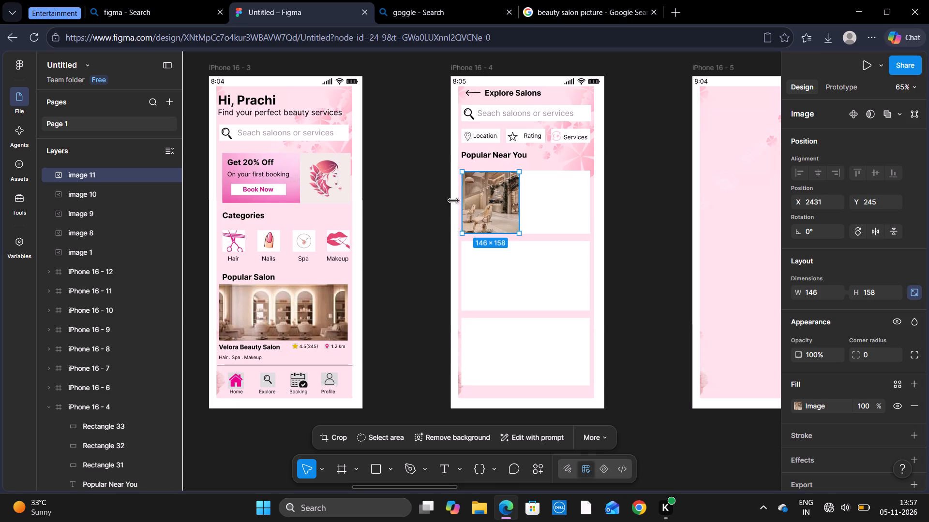
click(409, 214)
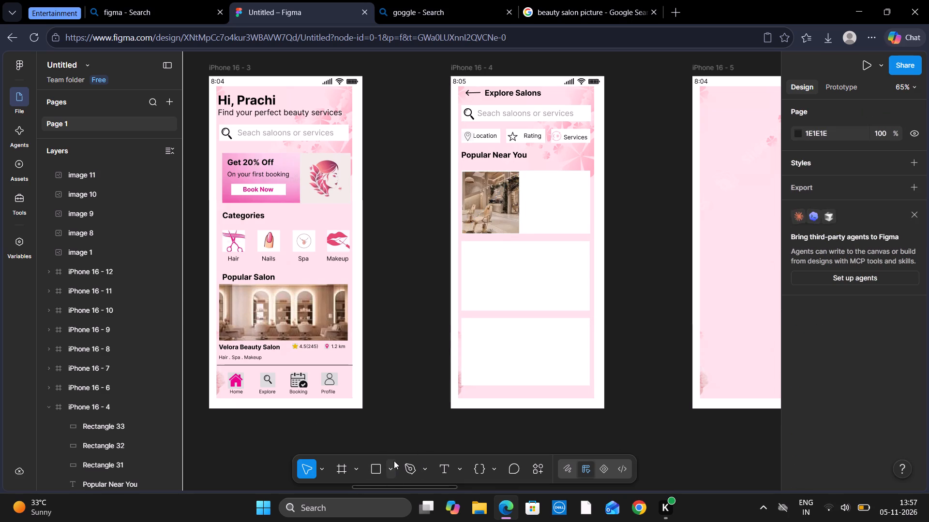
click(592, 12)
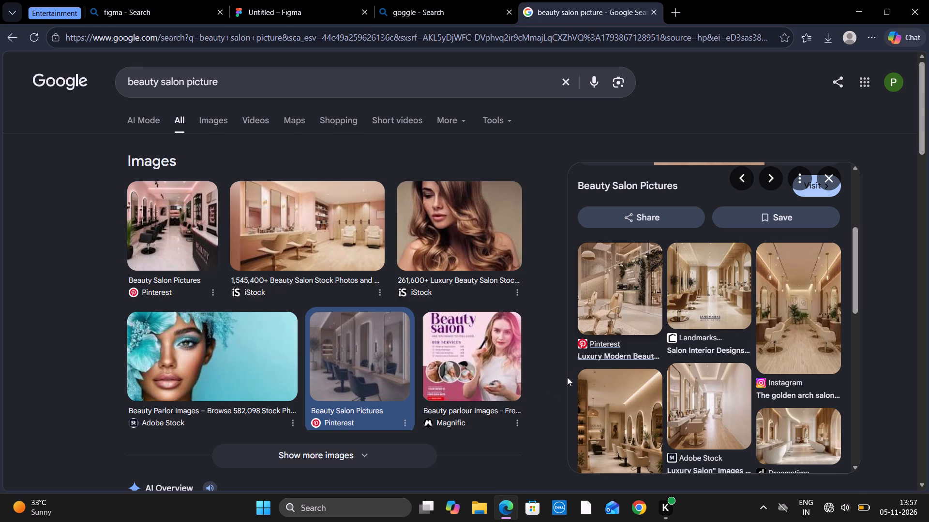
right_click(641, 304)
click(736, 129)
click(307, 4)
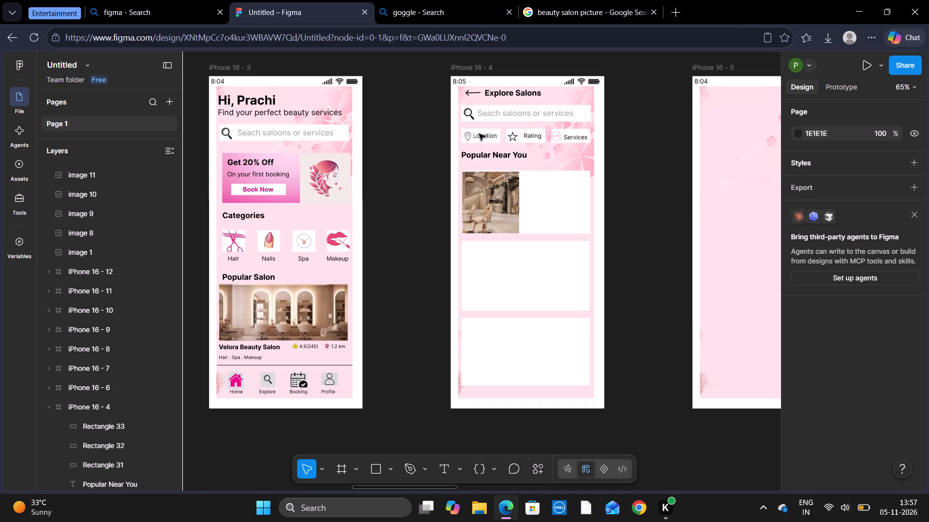
Copy the related "Salon Interior Designs..." image from Landmarks in the Google results and paste it into the Figma design.
click(556, 0)
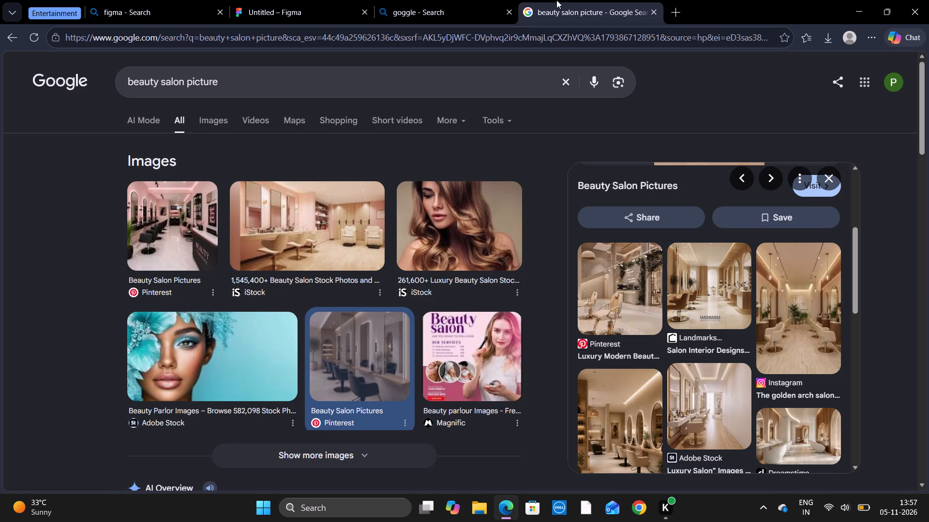
right_click(715, 296)
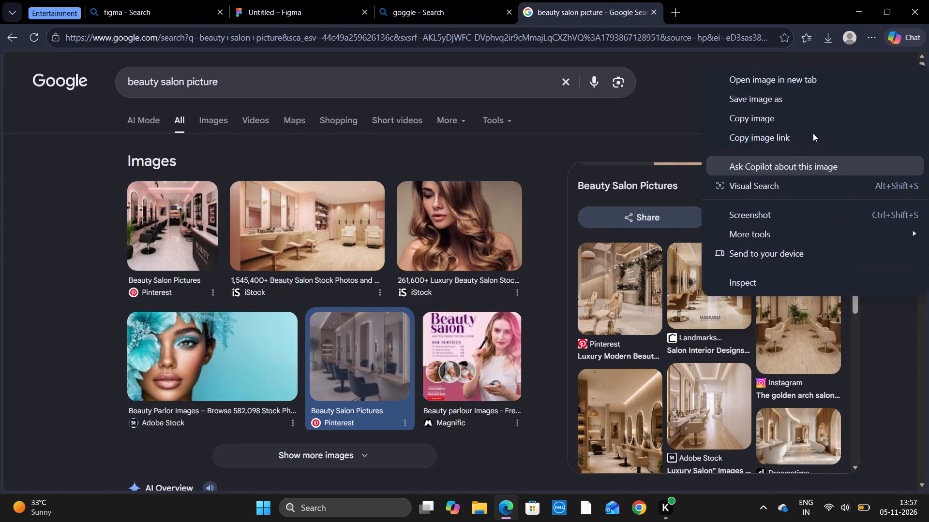
click(806, 117)
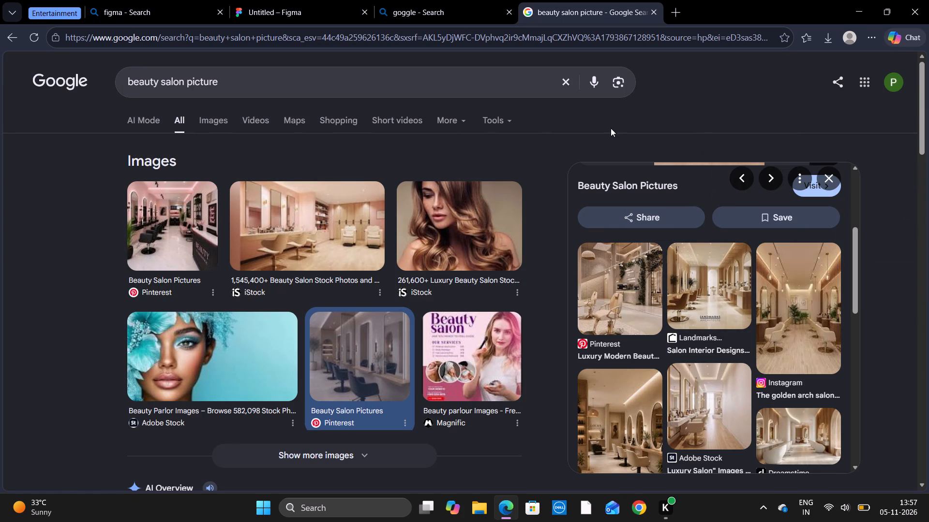
click(323, 3)
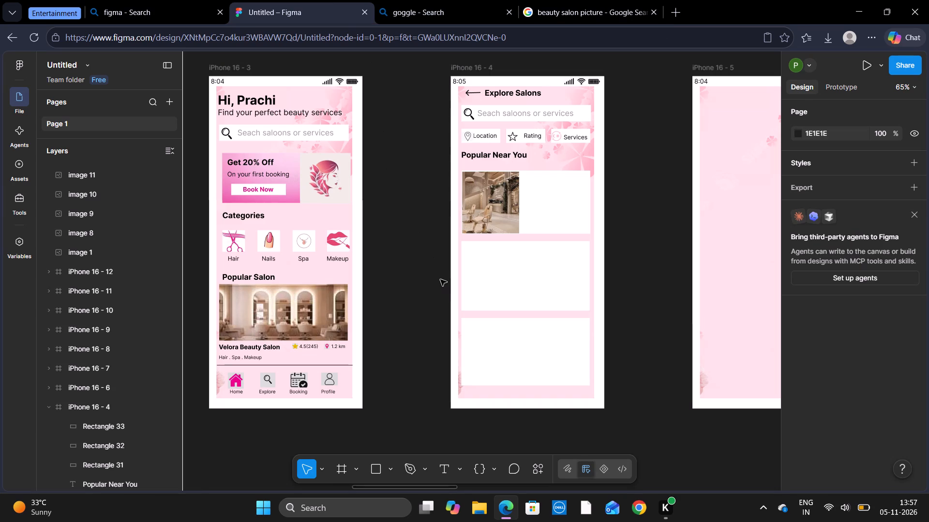
key(ctrl+v)
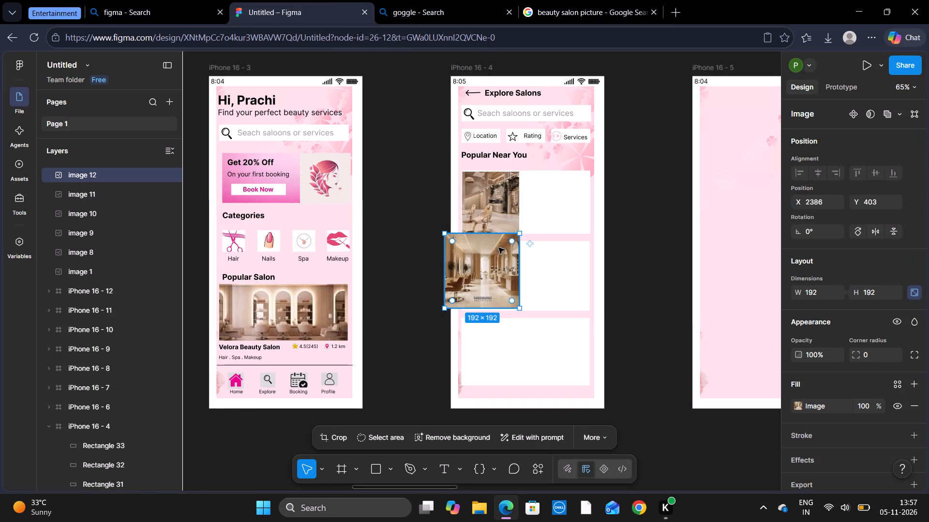
Shrink the second salon picture to about 160 × 160 and place it at the middle card's left edge, about X 2430.5, Y 437.
drag(444, 232, 453, 245)
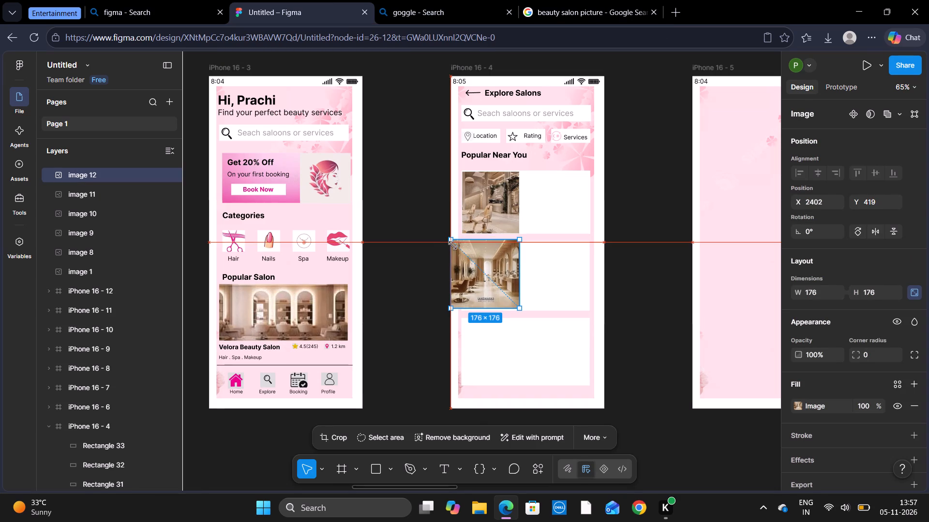
drag(453, 245, 457, 246)
drag(493, 278, 497, 278)
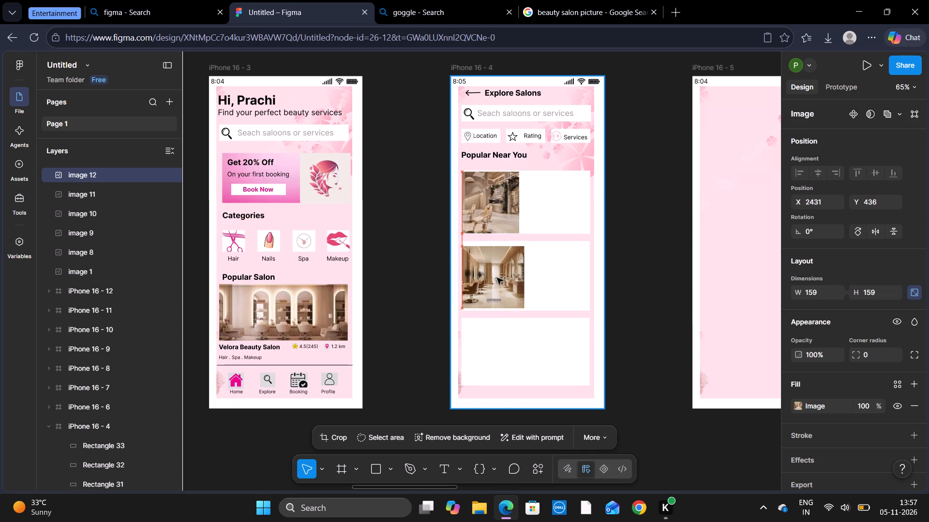
drag(497, 278, 500, 278)
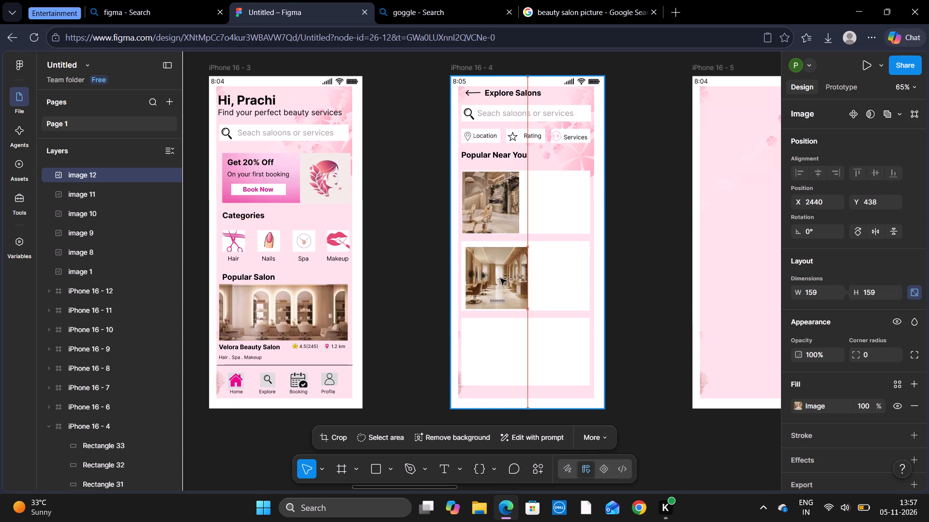
drag(500, 278, 500, 278)
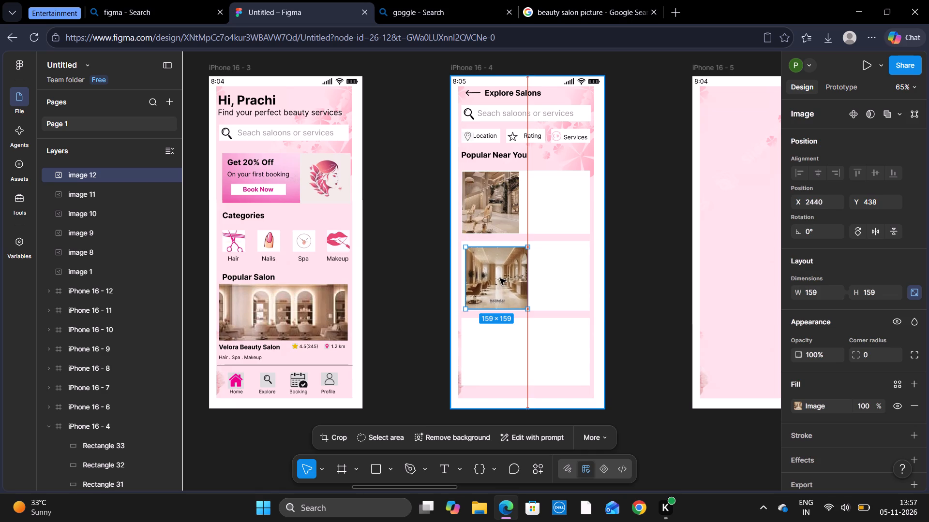
drag(500, 278, 499, 278)
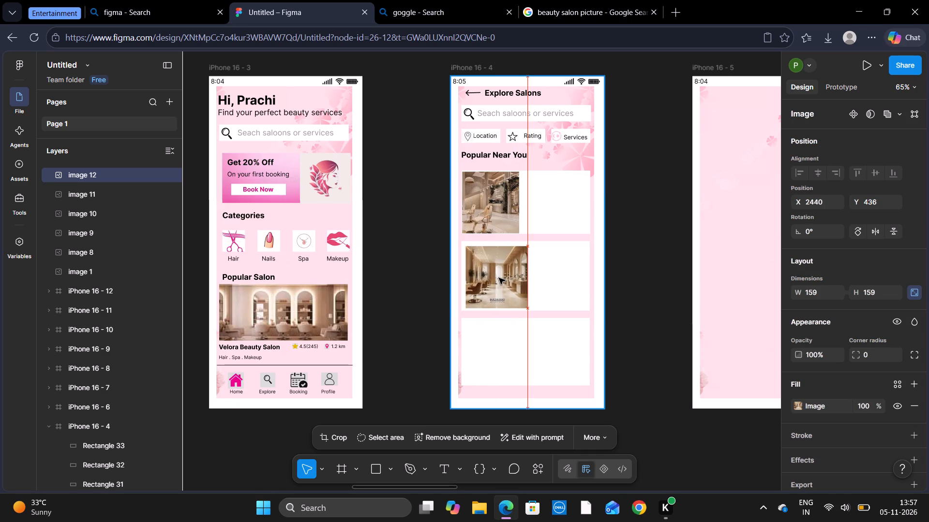
drag(499, 278, 498, 278)
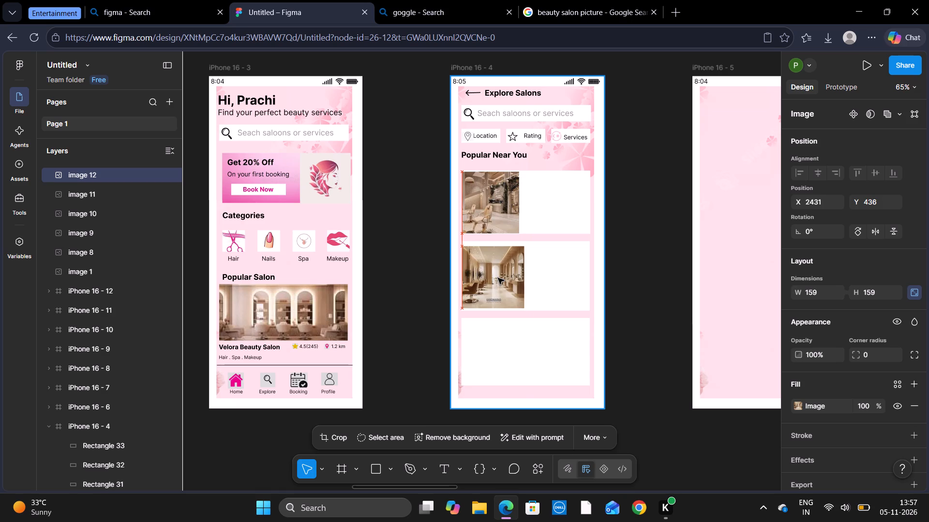
drag(498, 278, 498, 278)
click(491, 247)
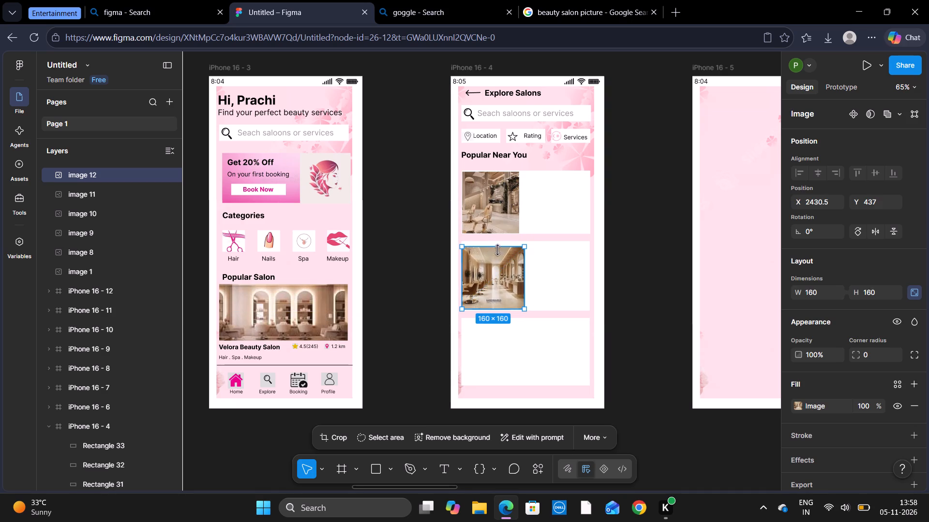
Move the second salon picture up in the middle card and enlarge it to about 167 × 167 at X 2427, Y 426.
click(525, 273)
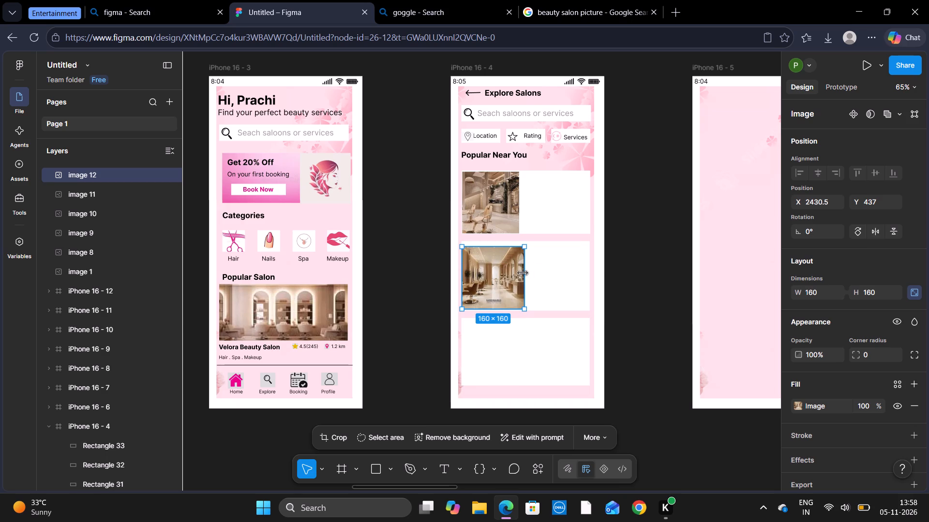
click(523, 273)
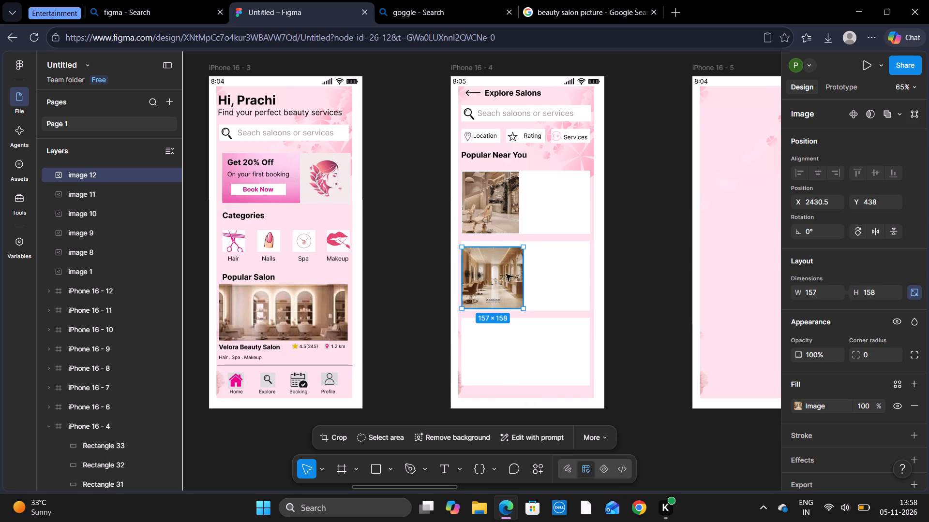
click(482, 249)
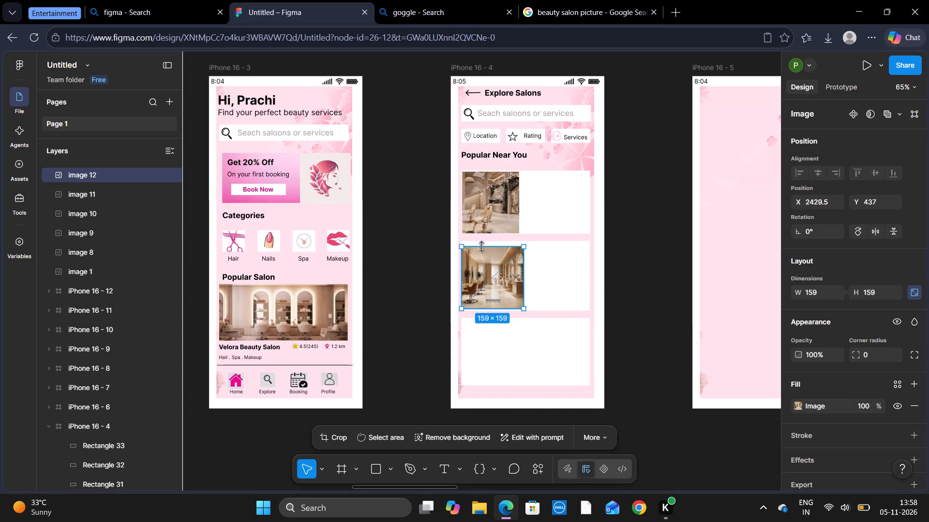
click(499, 266)
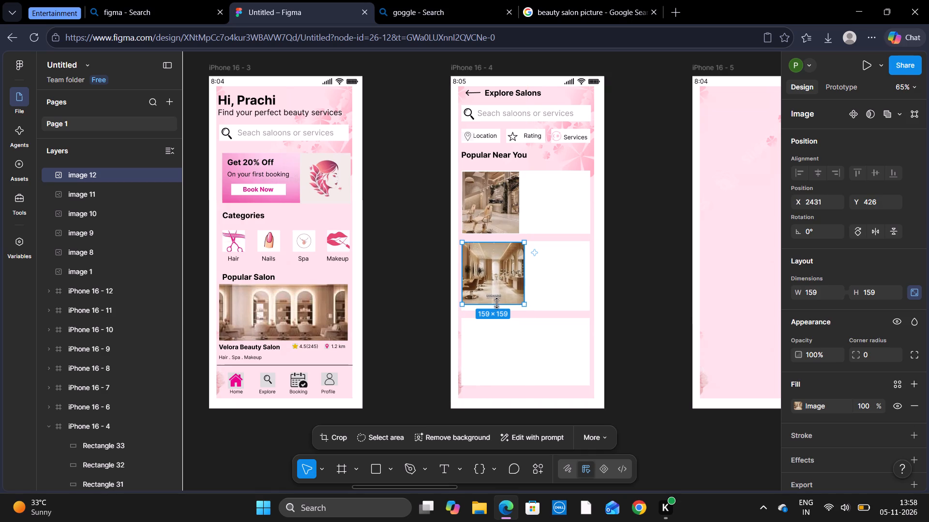
drag(496, 303, 496, 306)
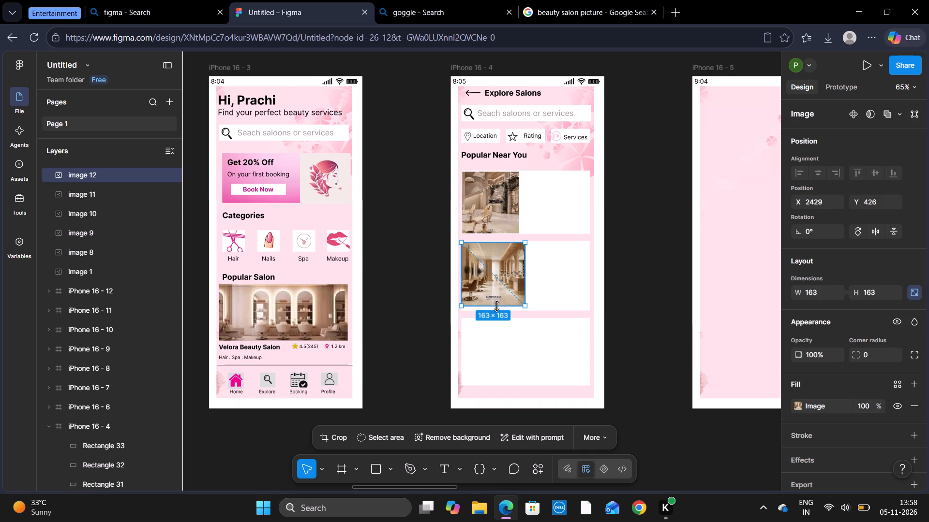
drag(496, 306, 497, 307)
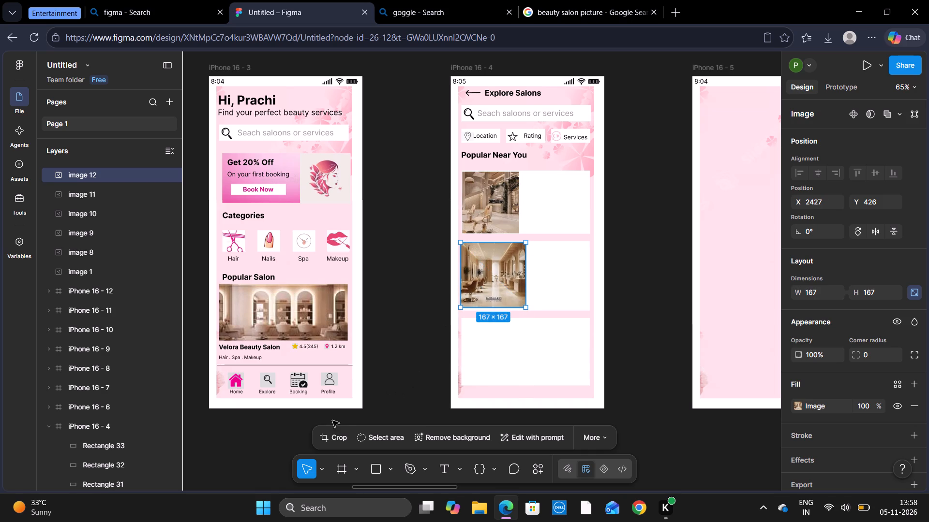
Crop the second salon picture's sides to about 146 × 167 at X 2431, apply the crop, and deselect the picture.
click(326, 438)
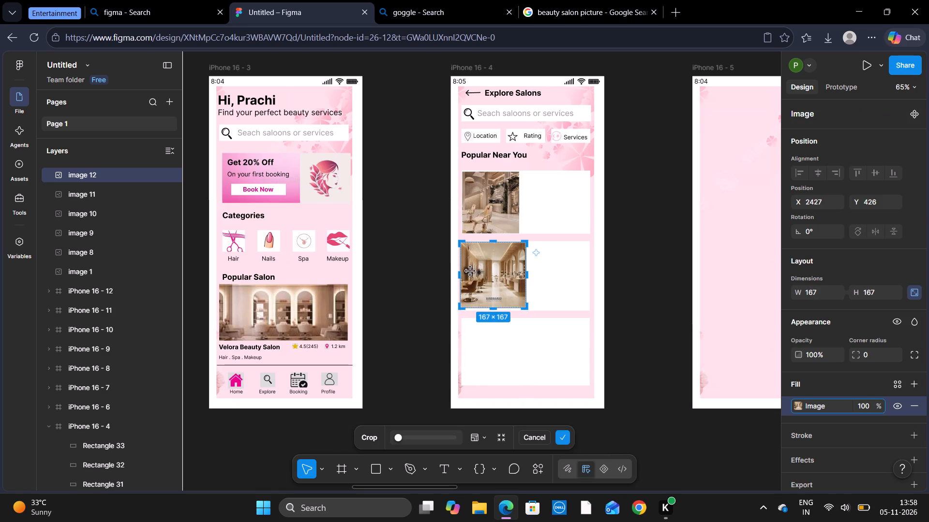
click(463, 275)
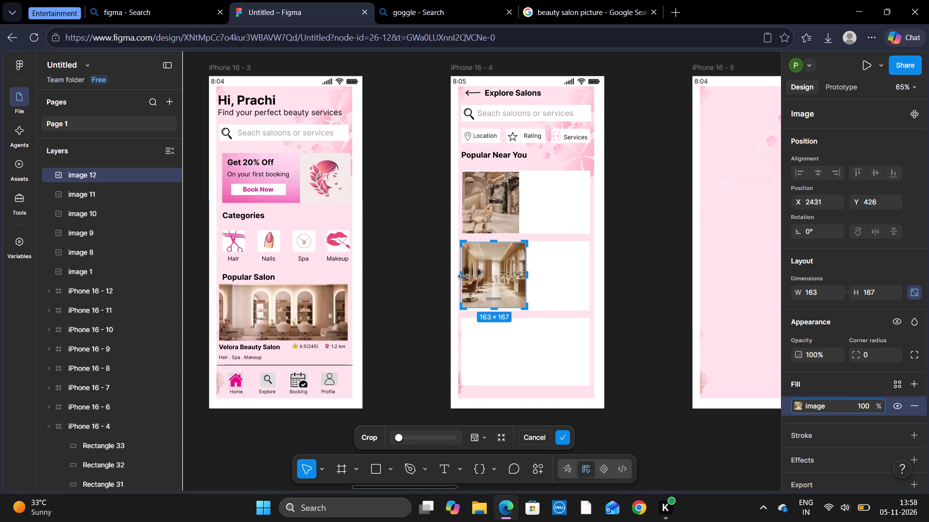
click(464, 276)
drag(525, 272, 520, 272)
double_click(484, 276)
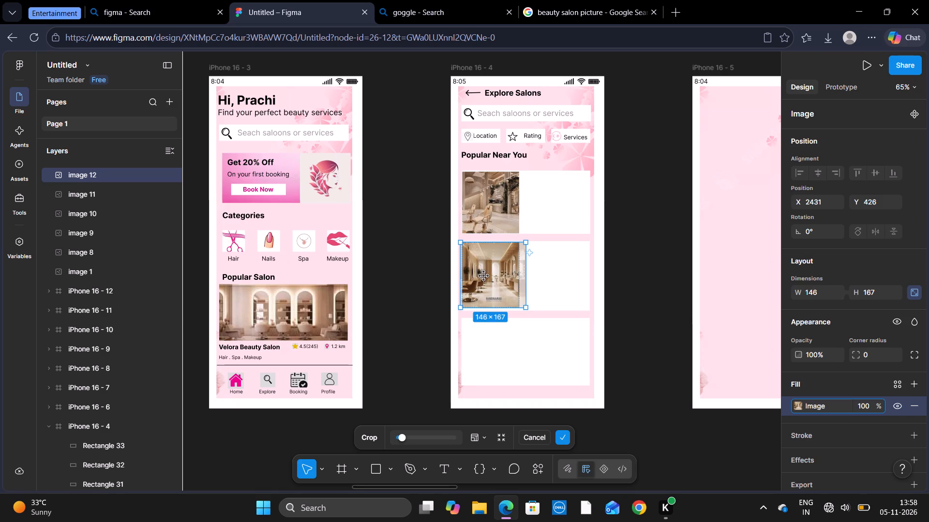
click(567, 431)
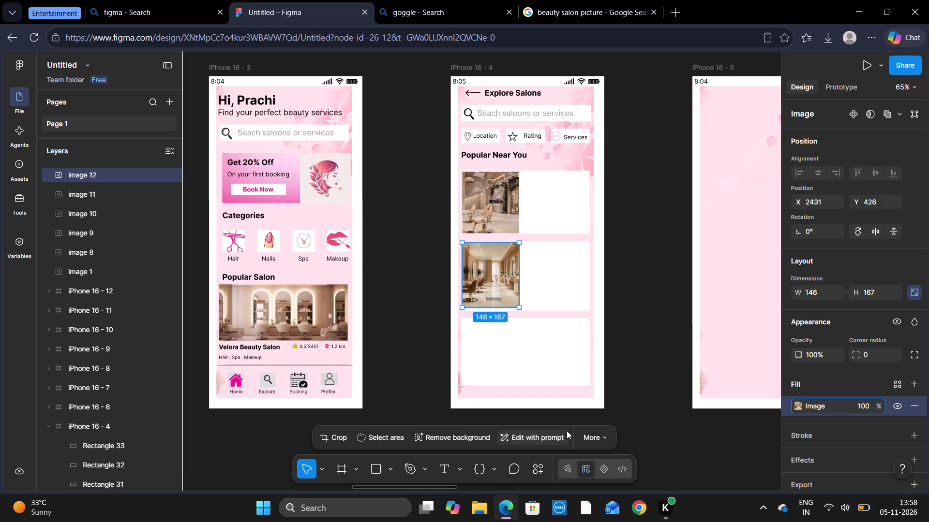
click(494, 282)
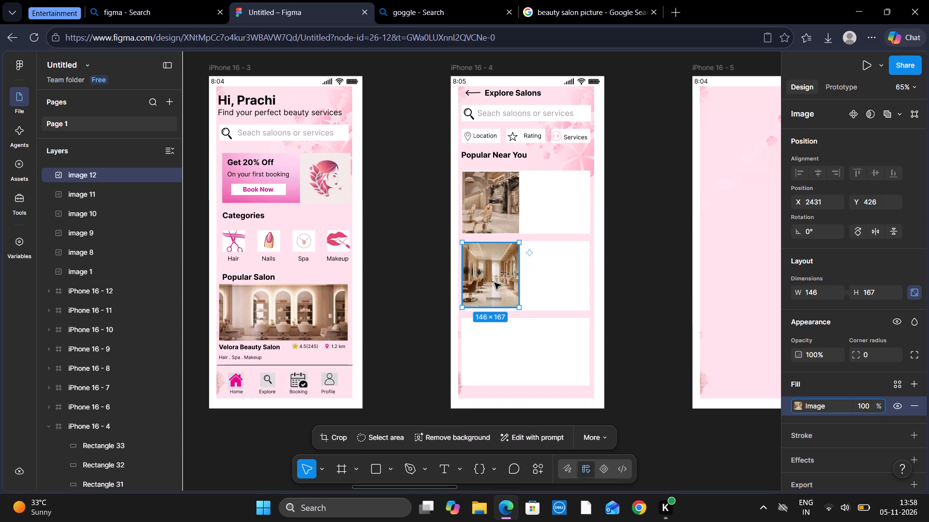
click(639, 271)
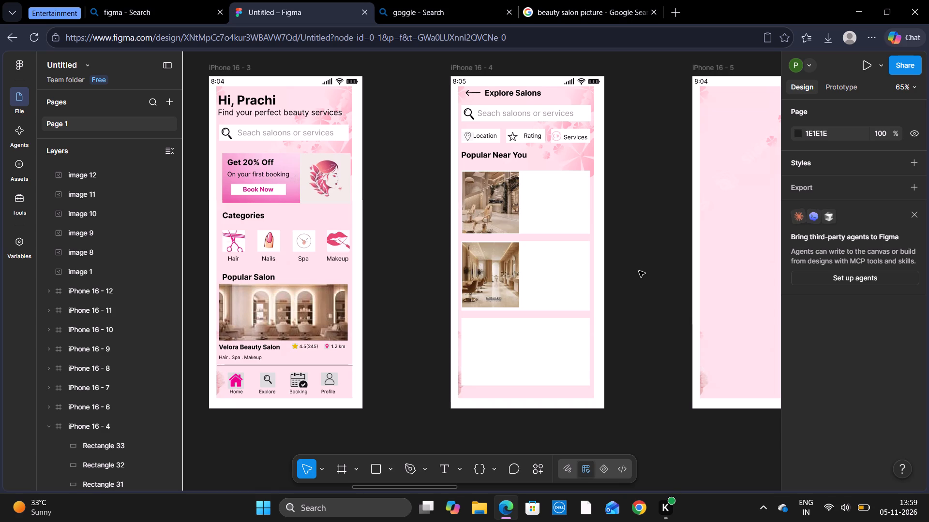
Switch to the Google beauty salon picture results and examine the two Pinterest salon images and their related pictures for another salon photo.
click(589, 14)
scroll(762, 295, down, 1)
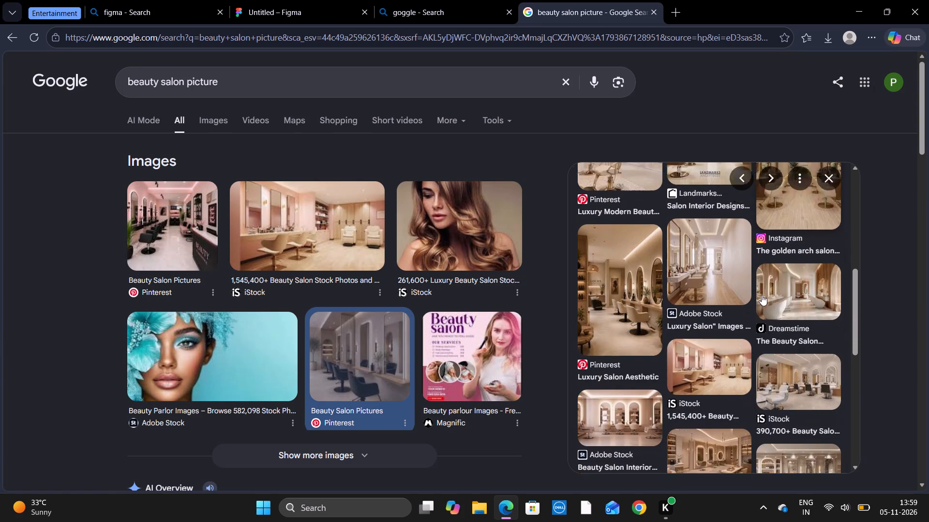
scroll(762, 295, down, 1)
scroll(762, 295, up, 1)
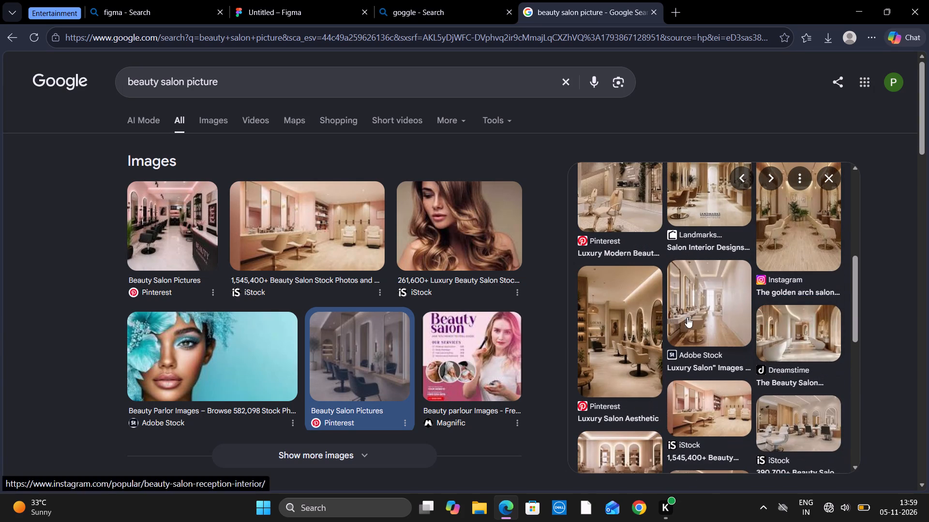
scroll(701, 263, up, 1)
scroll(701, 263, down, 3)
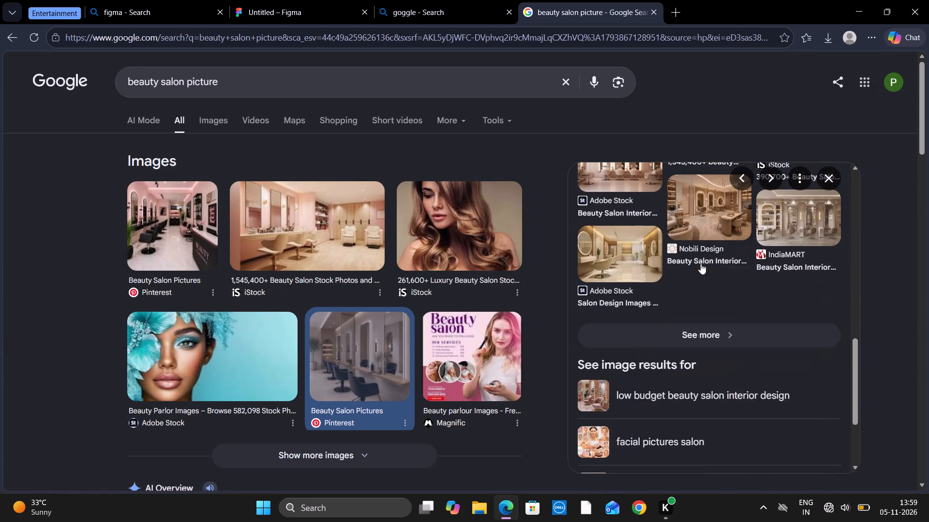
scroll(701, 263, down, 1)
scroll(701, 263, up, 6)
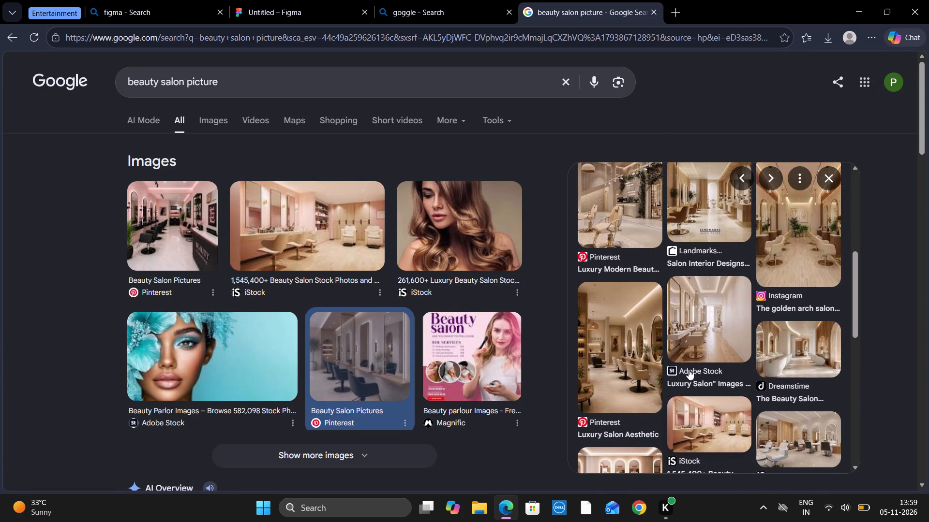
click(130, 235)
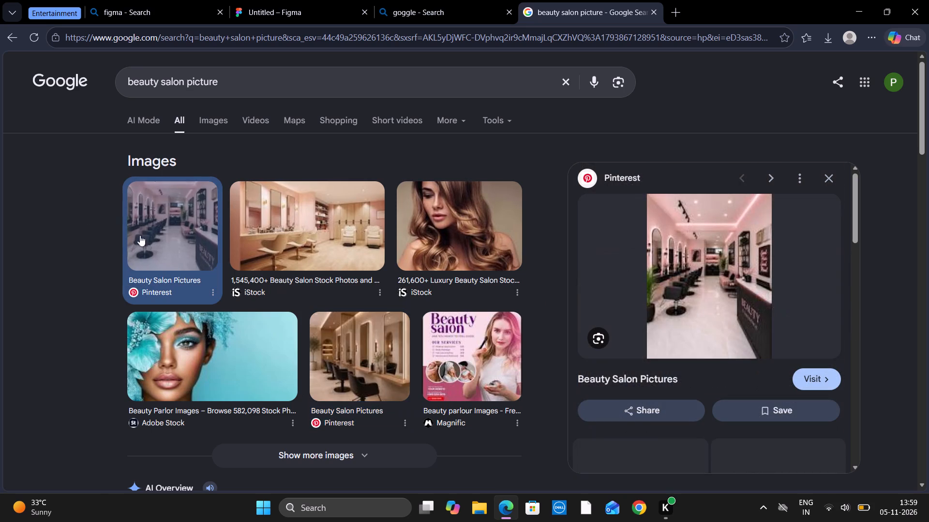
scroll(638, 377, down, 4)
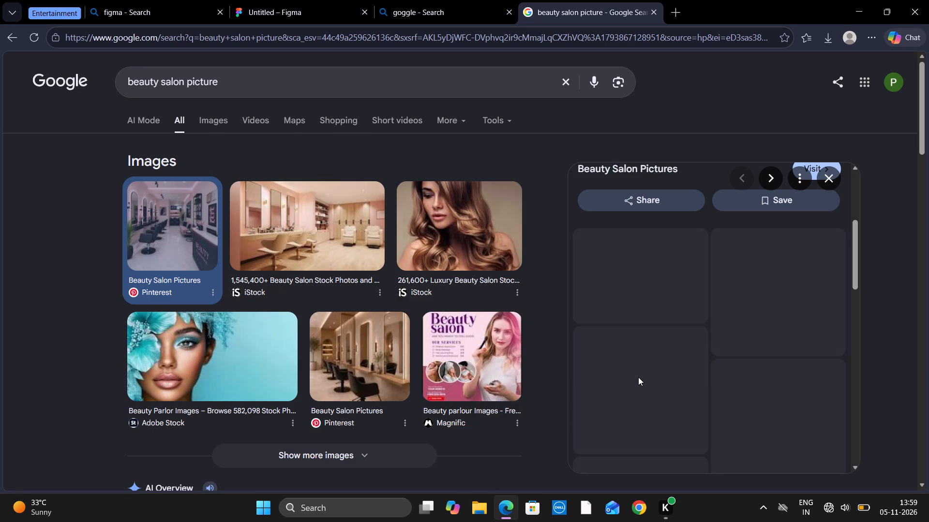
click(375, 352)
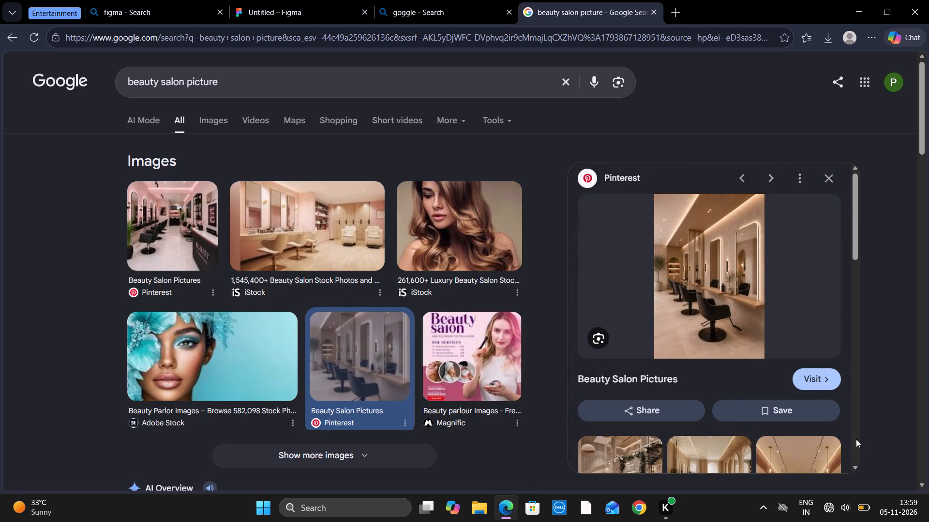
Reconnect the computer to the vivo Y19 5G Wi-Fi network and return to the Google results.
click(831, 503)
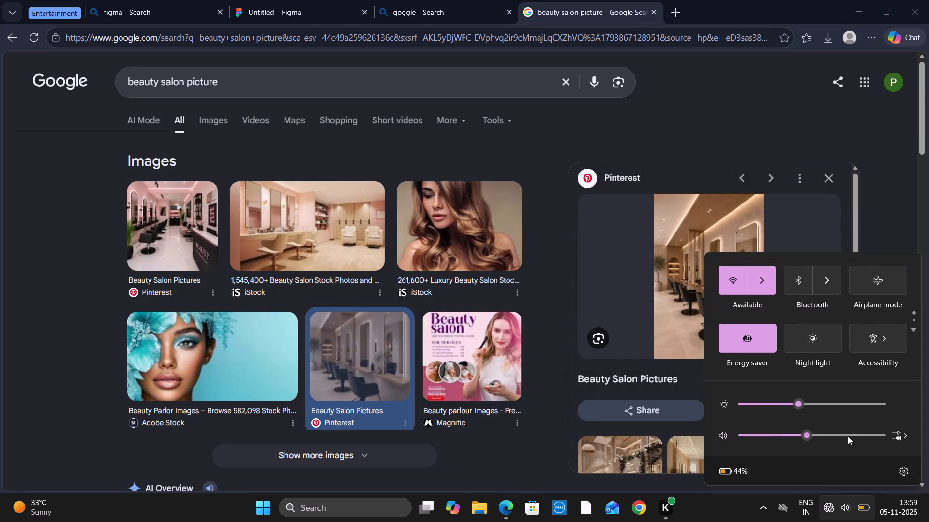
click(766, 279)
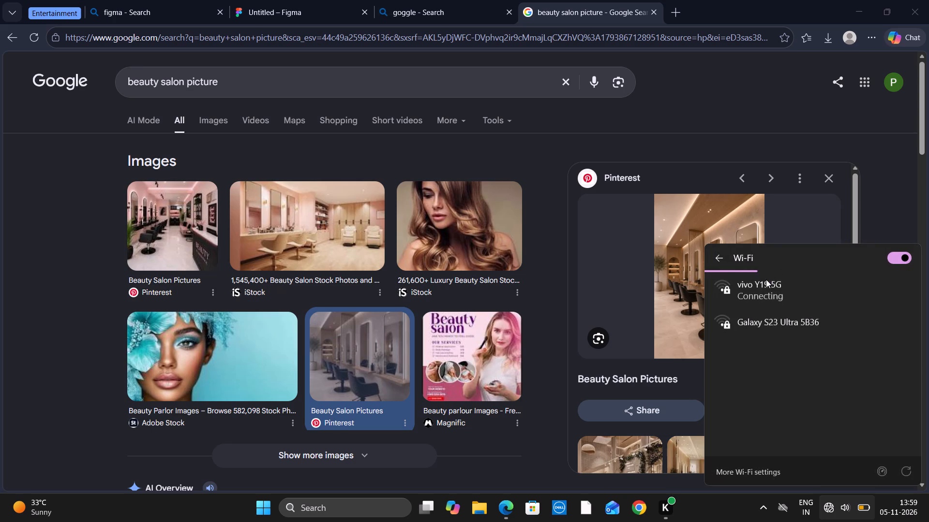
click(770, 290)
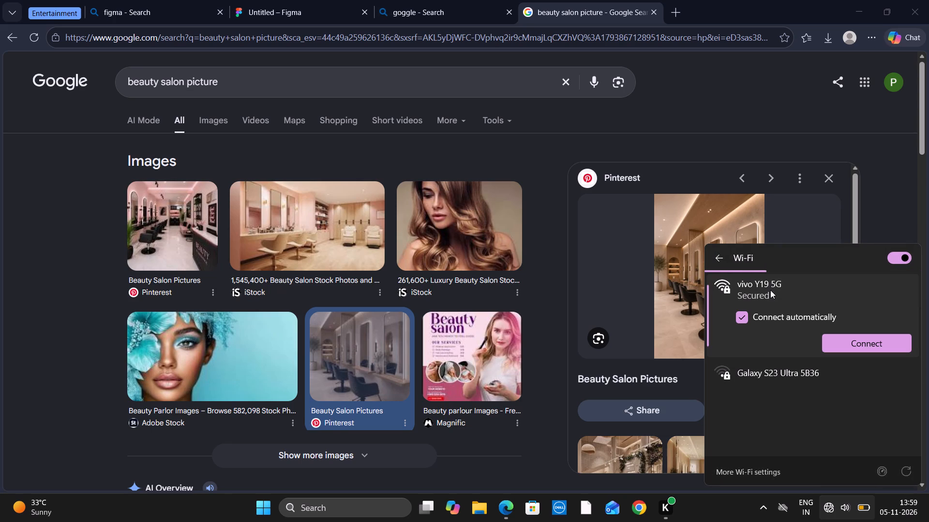
click(877, 343)
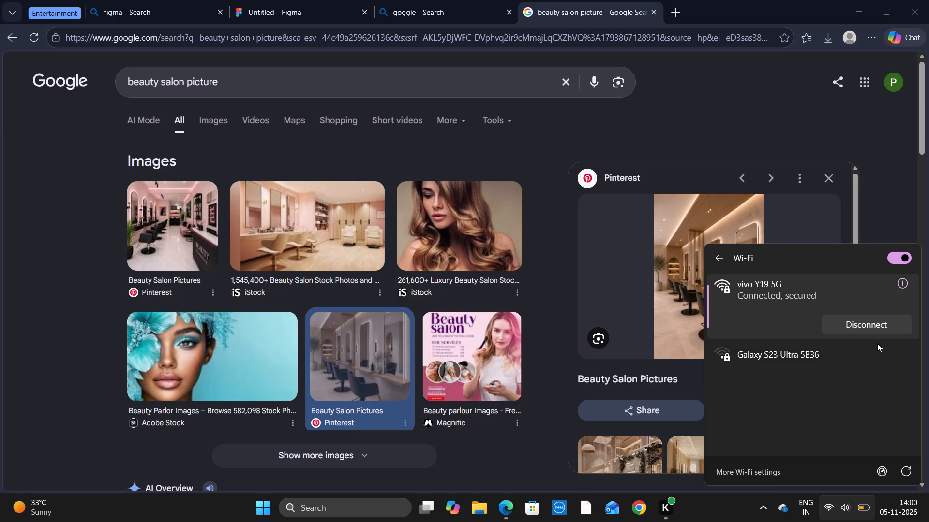
click(900, 198)
Copy the related "Beauty Salon Interior..." image from IndiaMART in the Google results.
scroll(693, 354, down, 3)
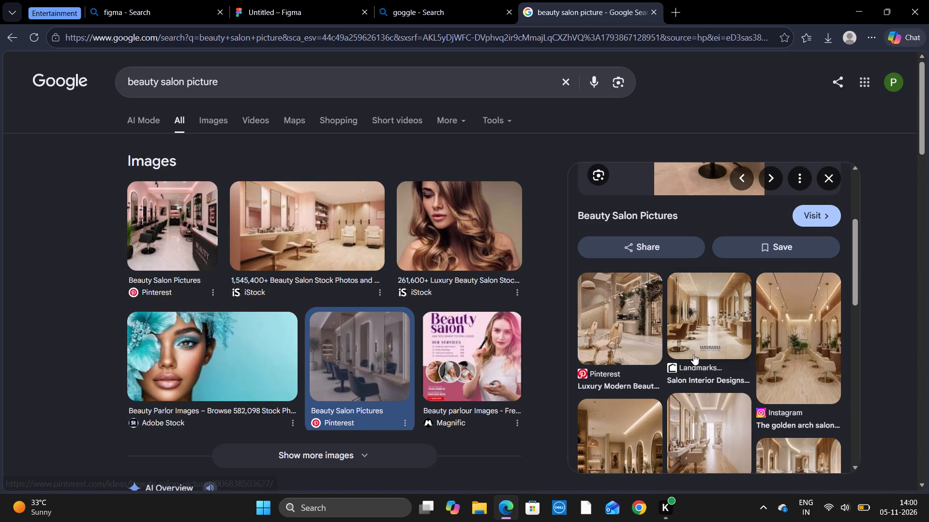
scroll(671, 337, down, 2)
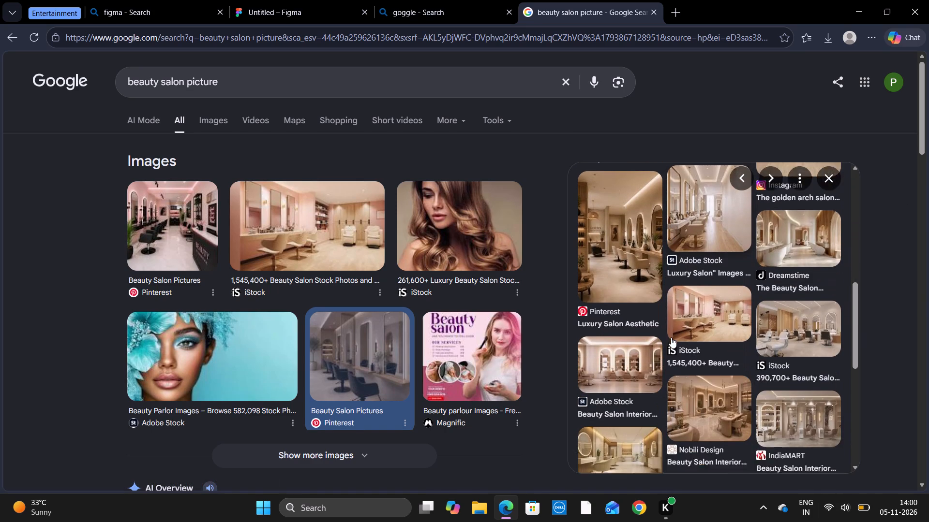
scroll(671, 337, down, 1)
scroll(671, 337, up, 2)
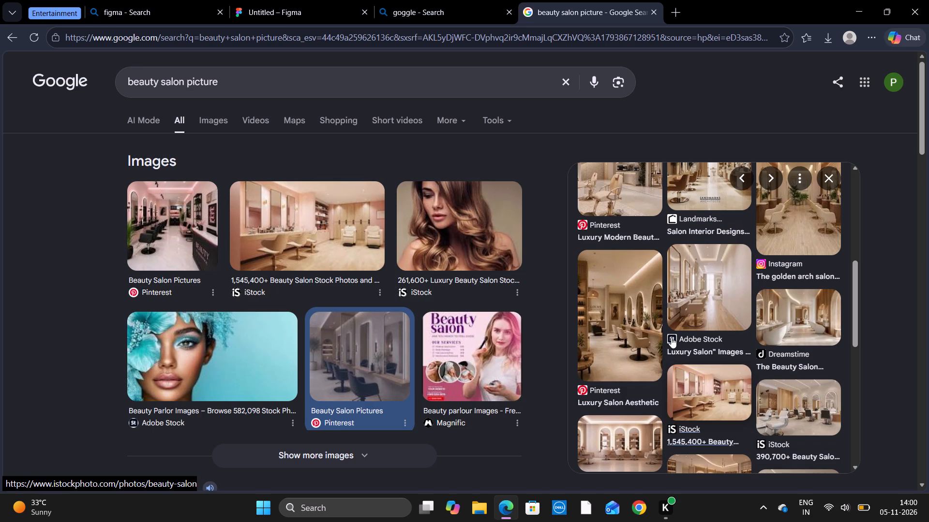
scroll(671, 337, down, 3)
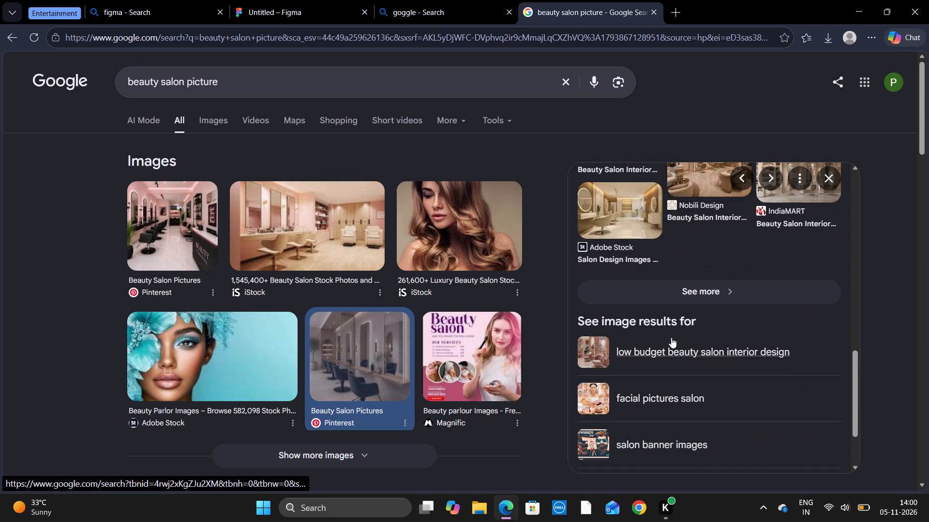
scroll(671, 337, up, 1)
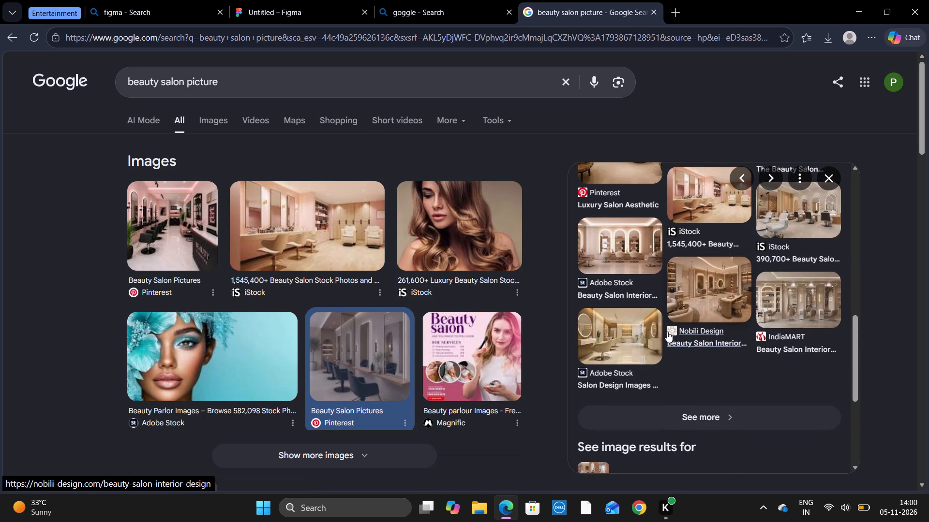
right_click(783, 287)
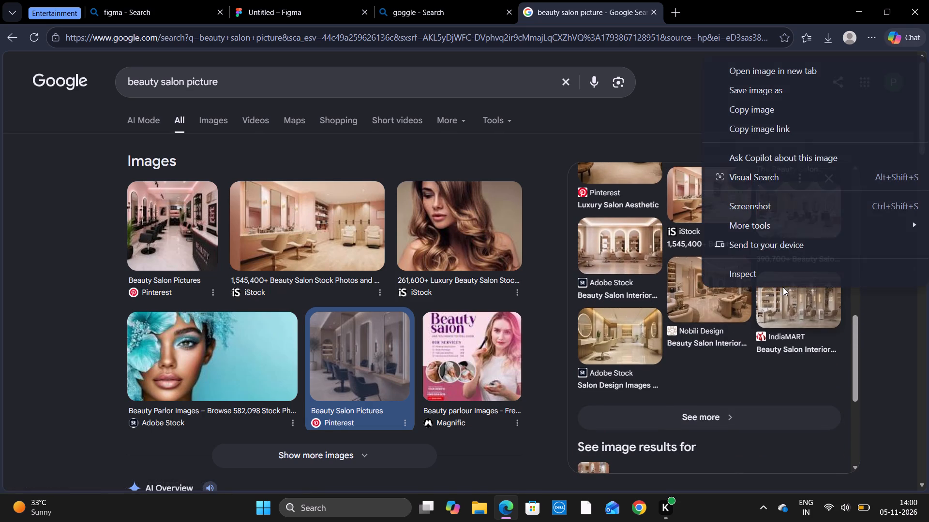
click(809, 115)
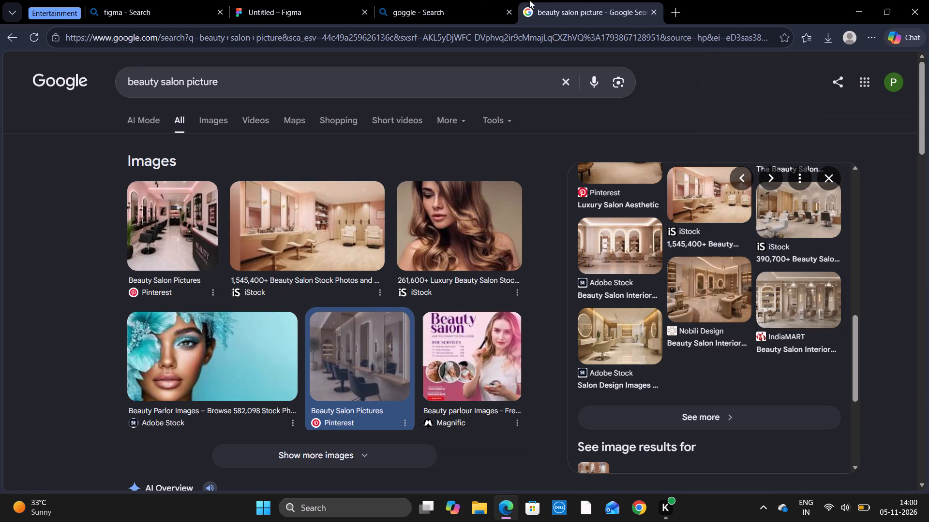
Switch to the Figma design, paste the copied salon picture, and place it over the bottom card at about X 2431, Y 638.
click(333, 4)
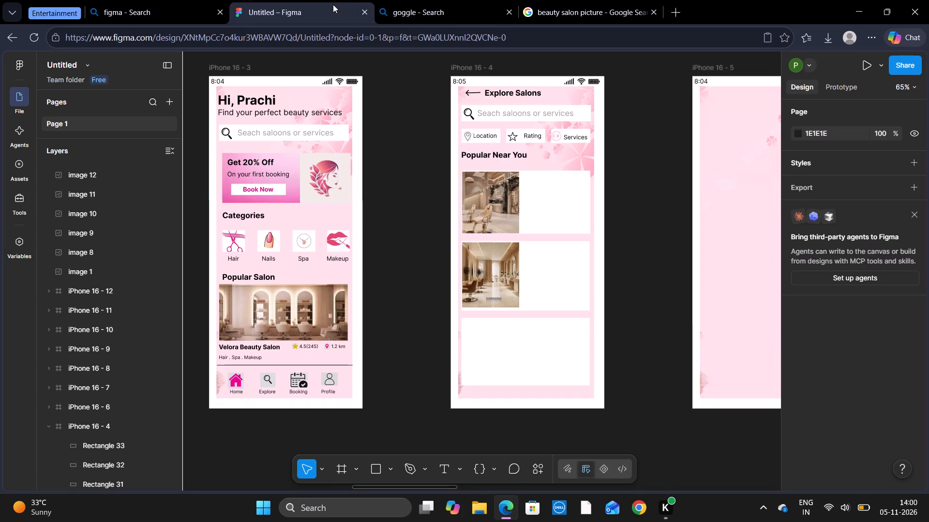
click(400, 135)
key(ctrl+v)
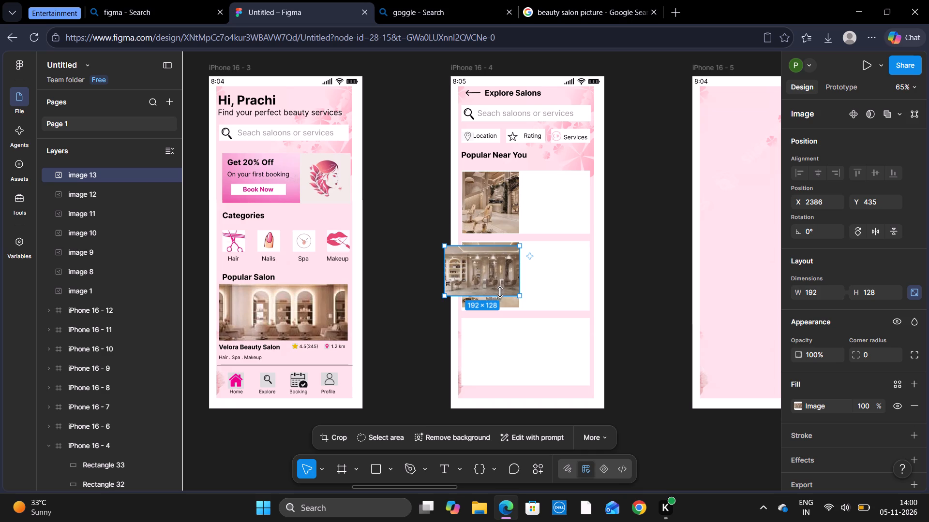
drag(490, 273, 515, 335)
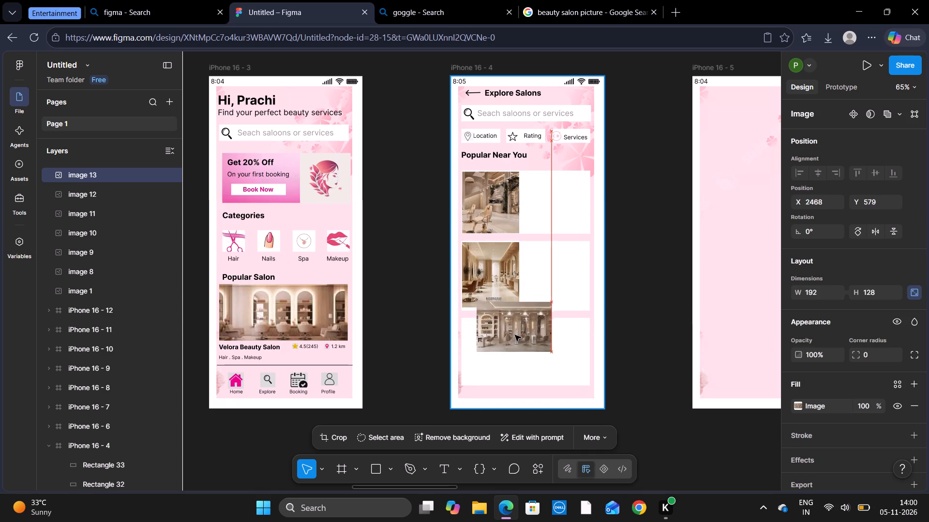
drag(515, 335, 509, 352)
Enlarge the third salon picture to about 248 × 166 so its height fills the bottom card, at about X 2402, Y 622.5.
drag(498, 324, 498, 322)
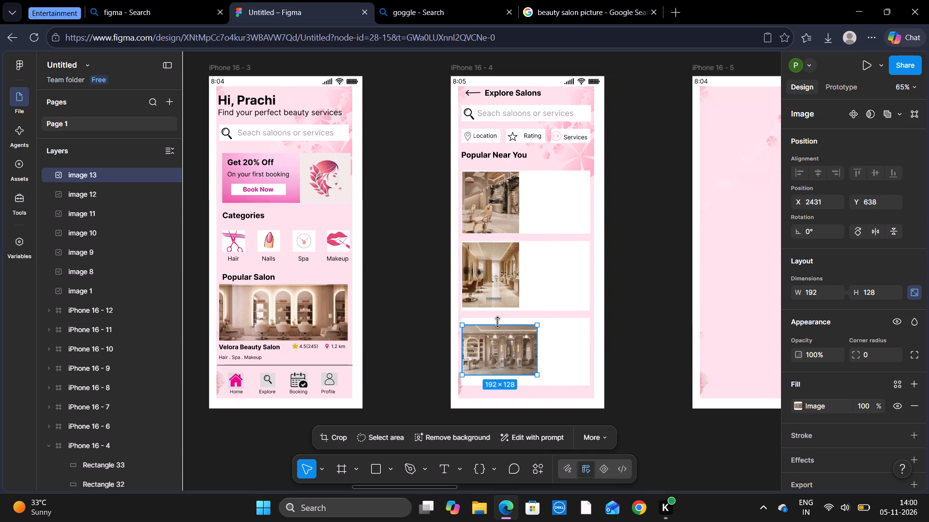
drag(498, 322, 498, 319)
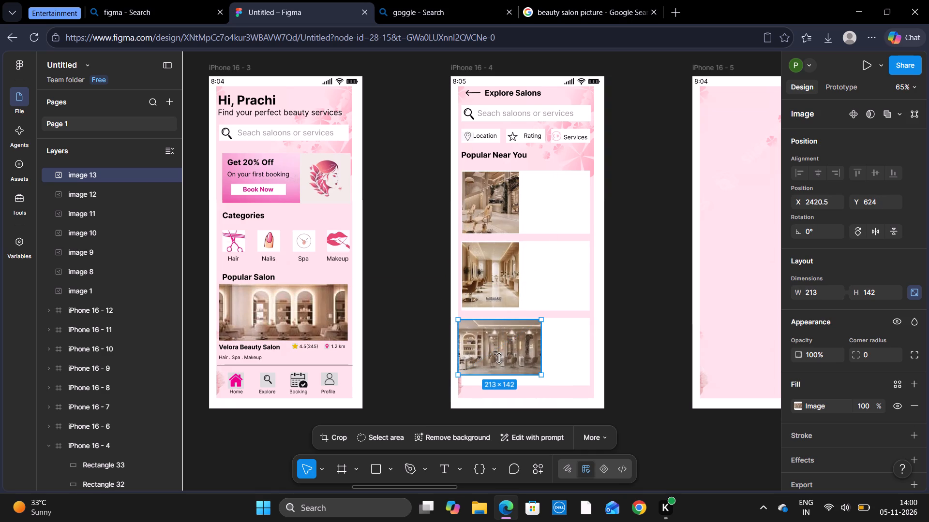
drag(498, 376, 499, 383)
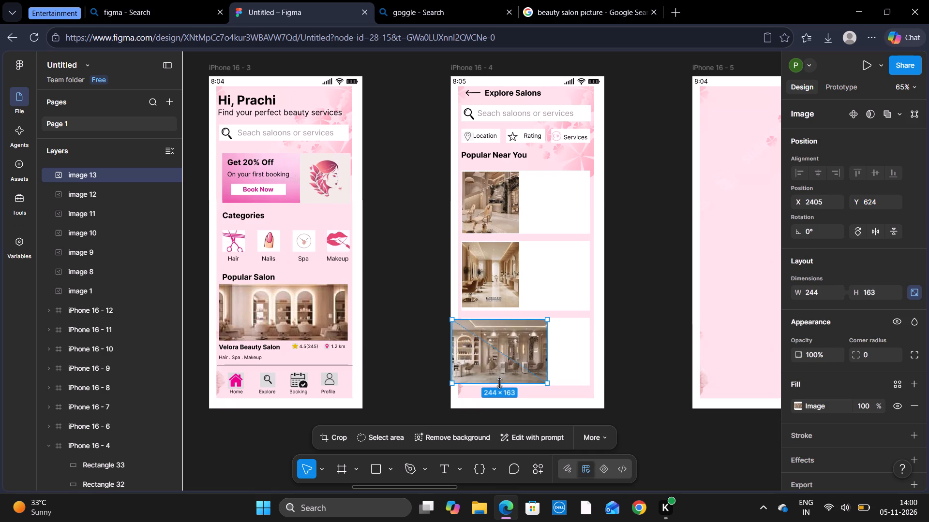
drag(499, 383, 499, 380)
click(499, 380)
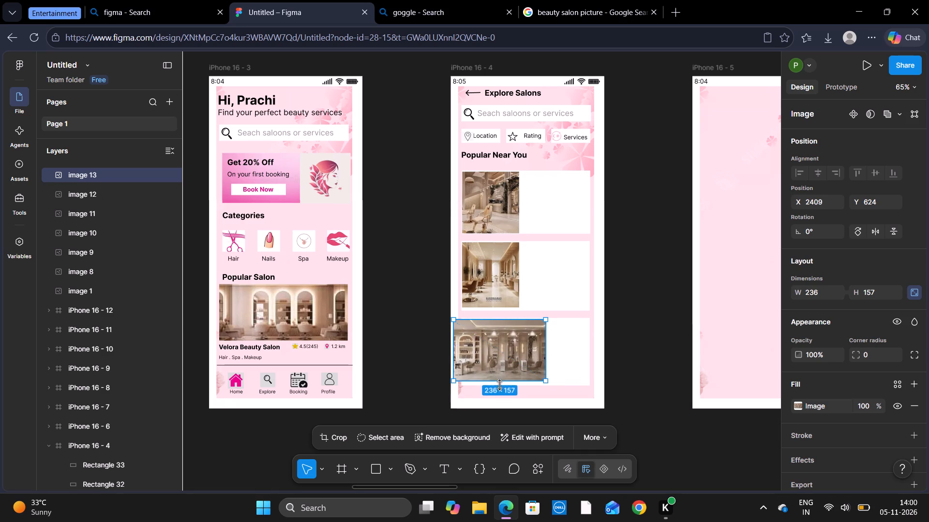
click(499, 384)
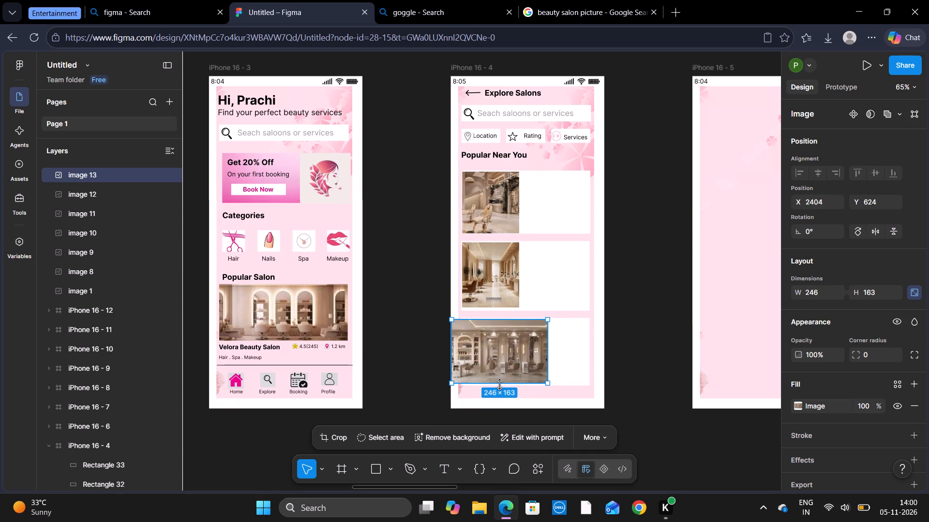
click(450, 350)
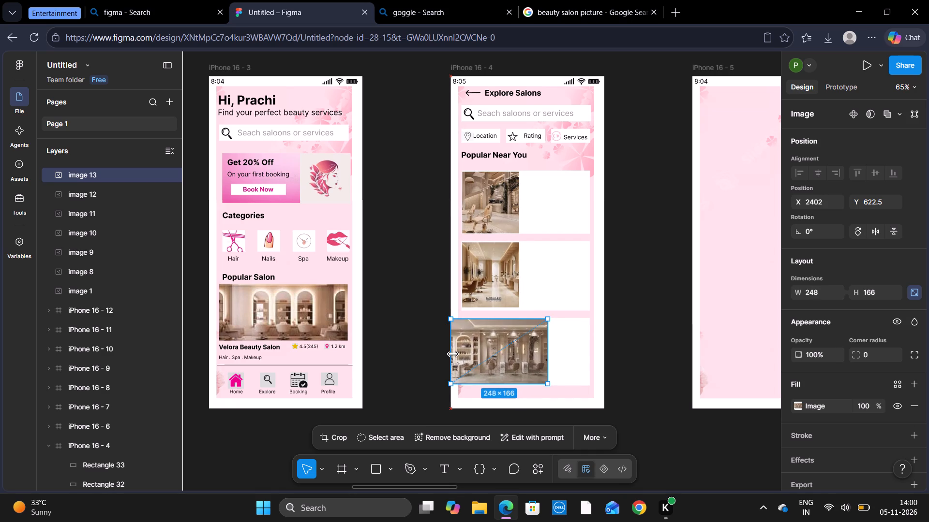
Crop the third salon picture's sides to about 146 × 166 at X 2431, apply the crop, and deselect the picture.
click(325, 442)
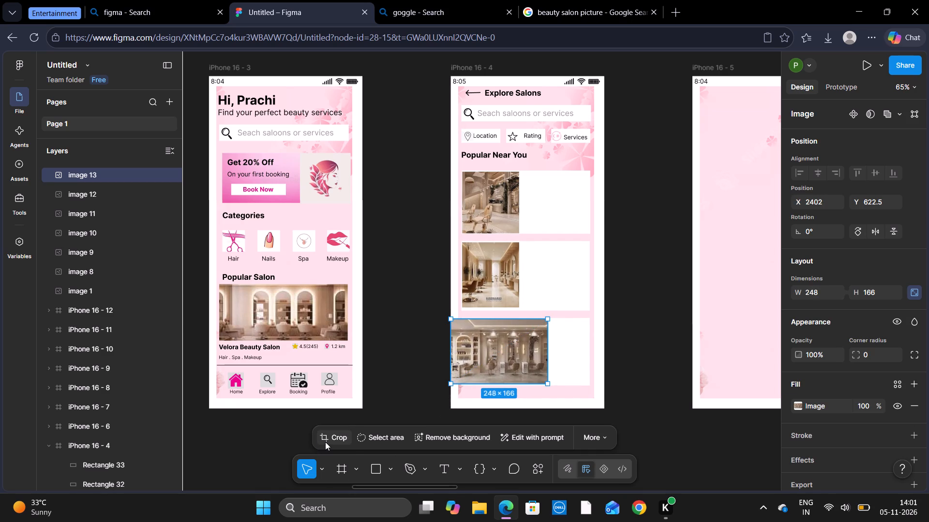
drag(452, 353, 463, 353)
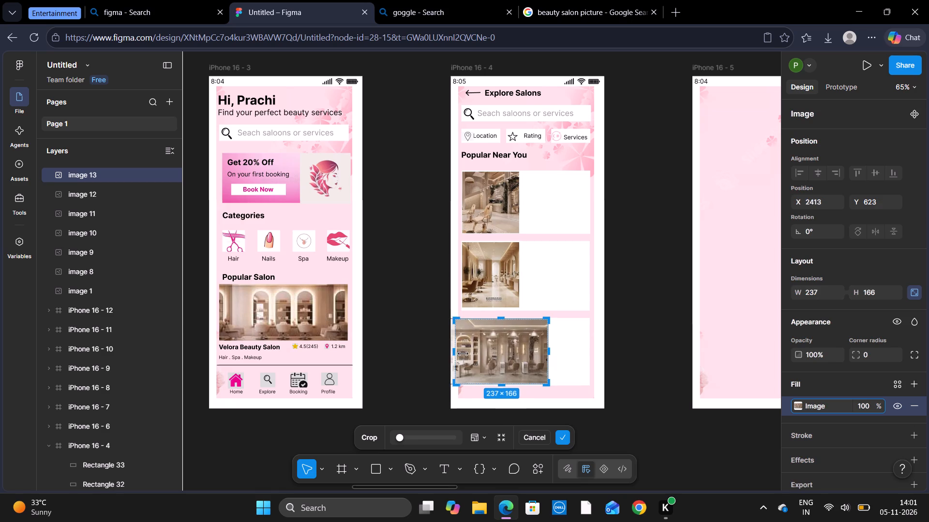
drag(463, 353, 464, 353)
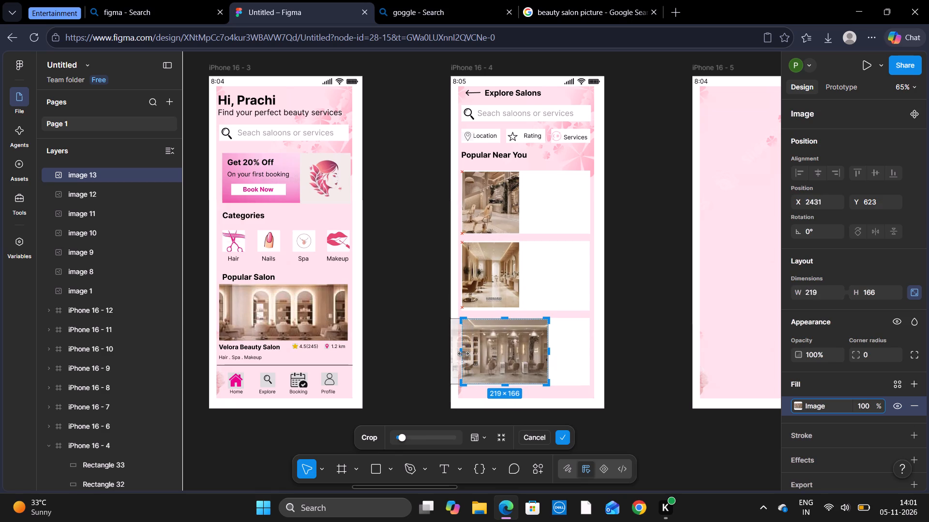
drag(464, 353, 465, 354)
click(465, 354)
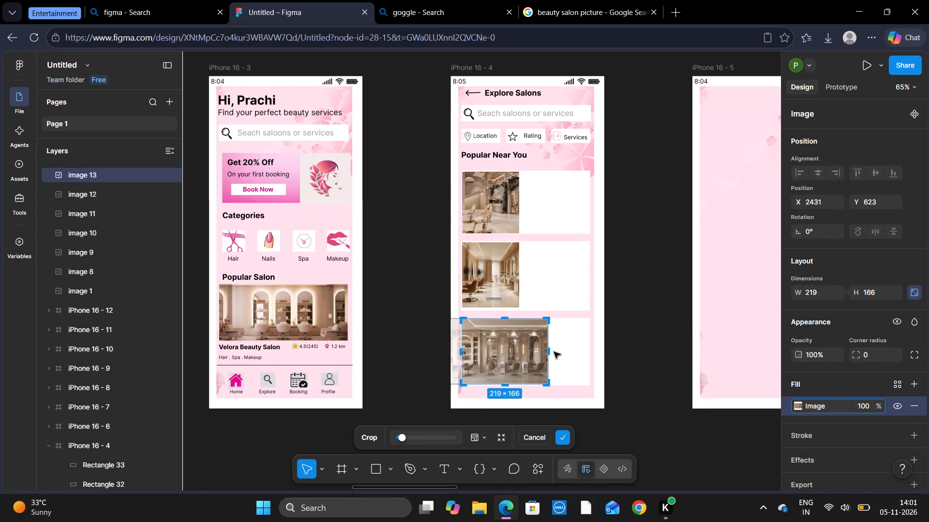
drag(549, 350, 523, 349)
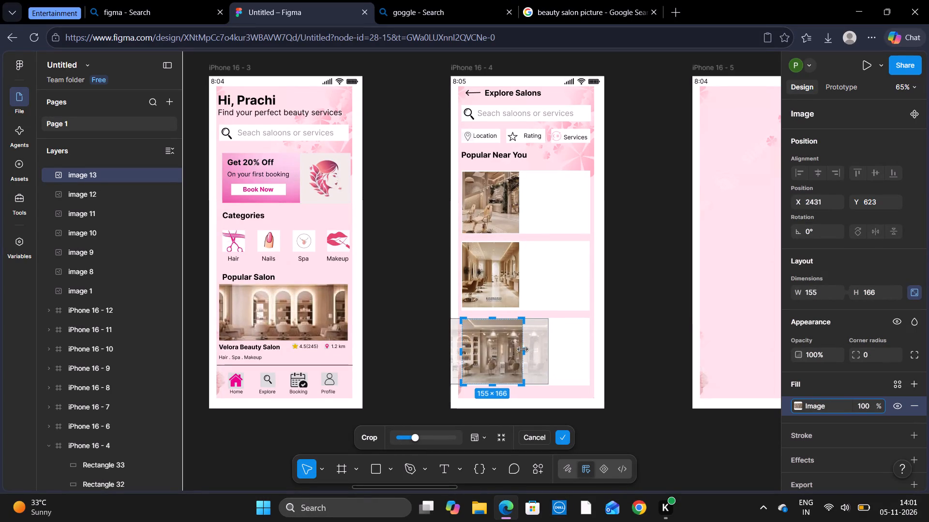
drag(523, 349, 523, 352)
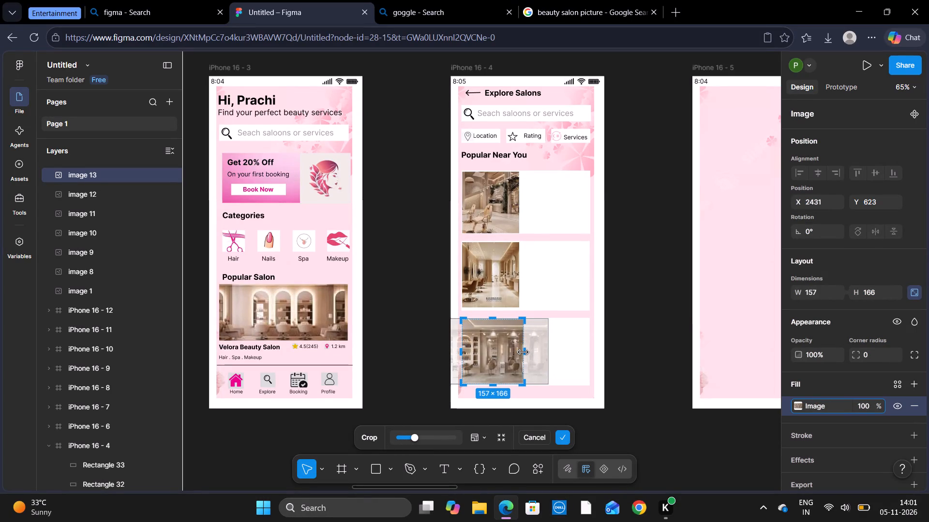
drag(523, 352, 521, 352)
click(564, 436)
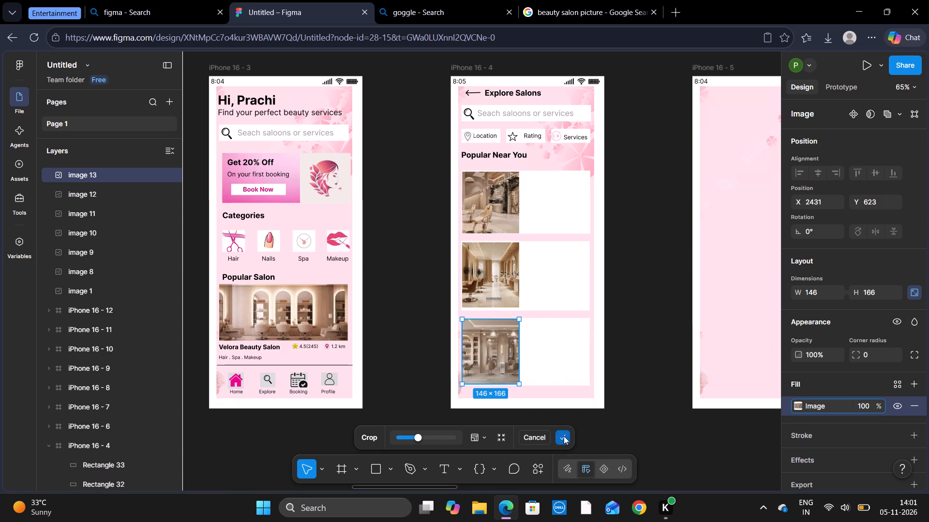
click(700, 437)
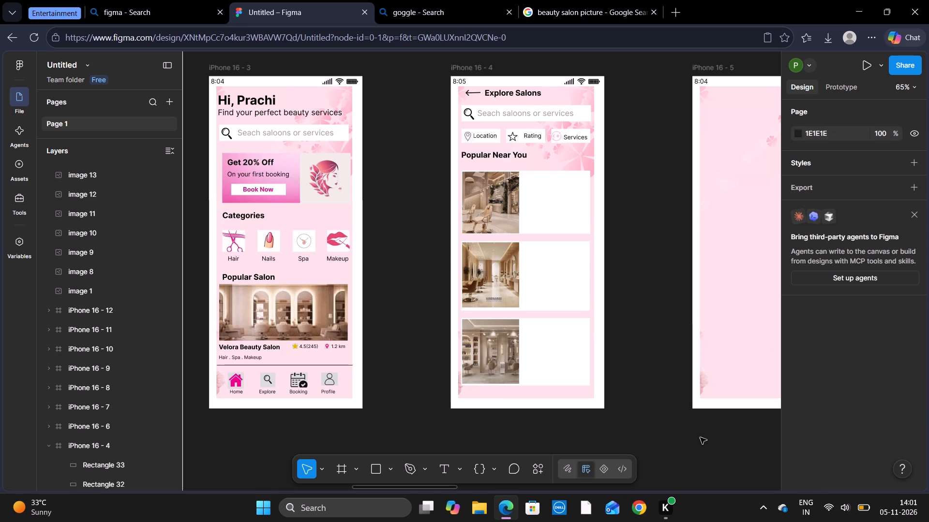
Enlarge the second salon picture to about 148 × 170 and realign it in the middle card at X 2431, Y 426.
click(507, 275)
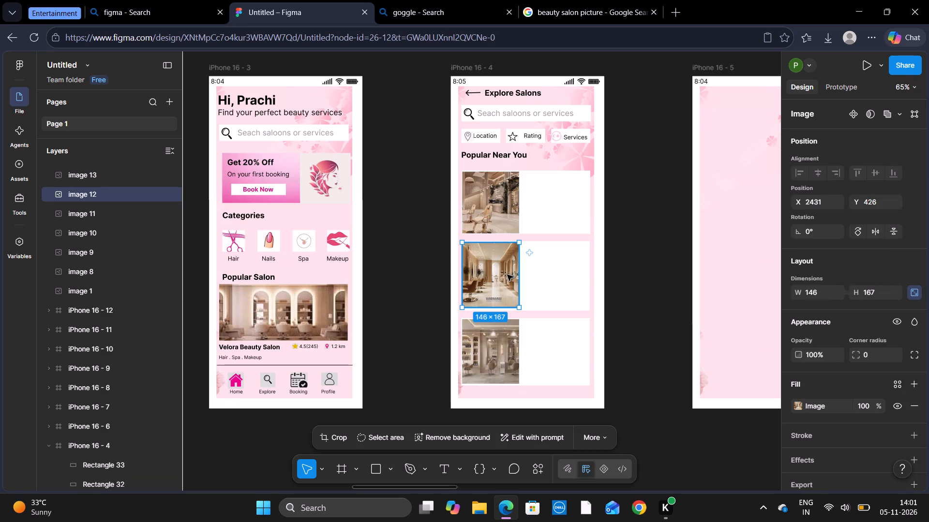
click(487, 308)
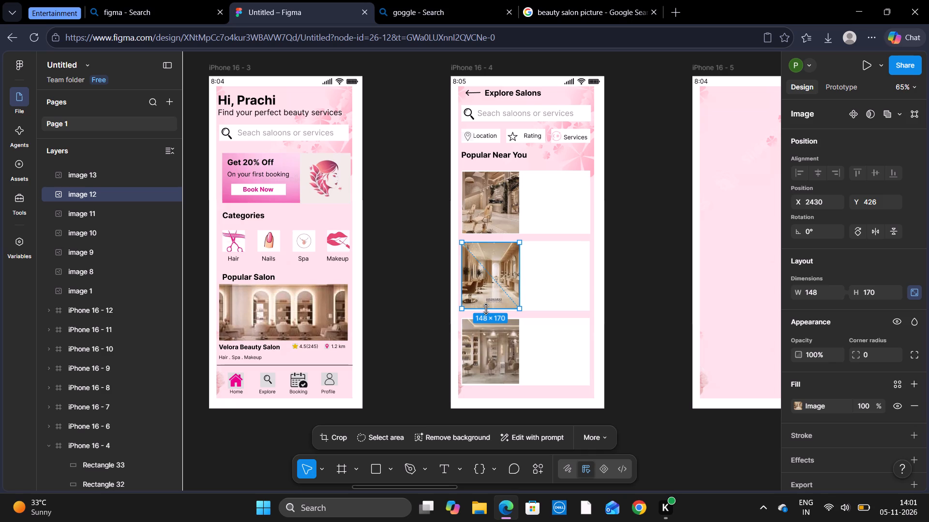
click(633, 299)
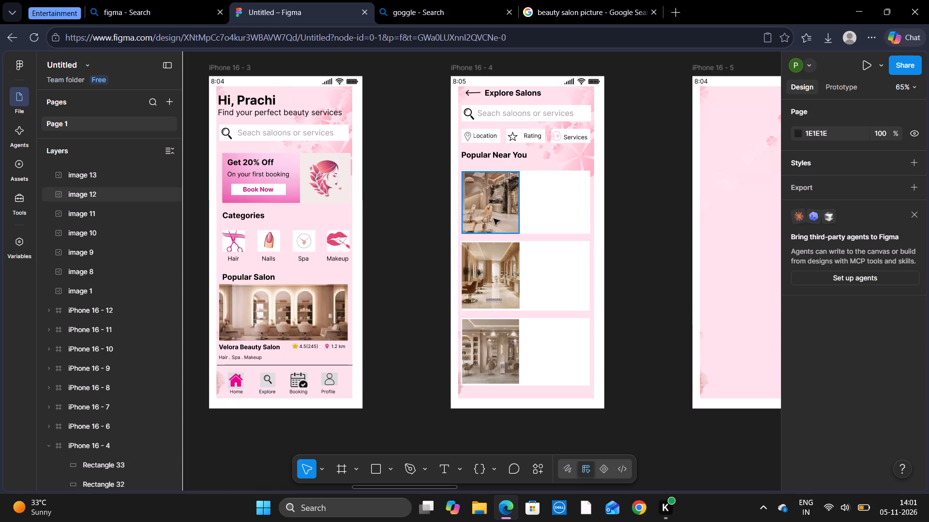
click(501, 260)
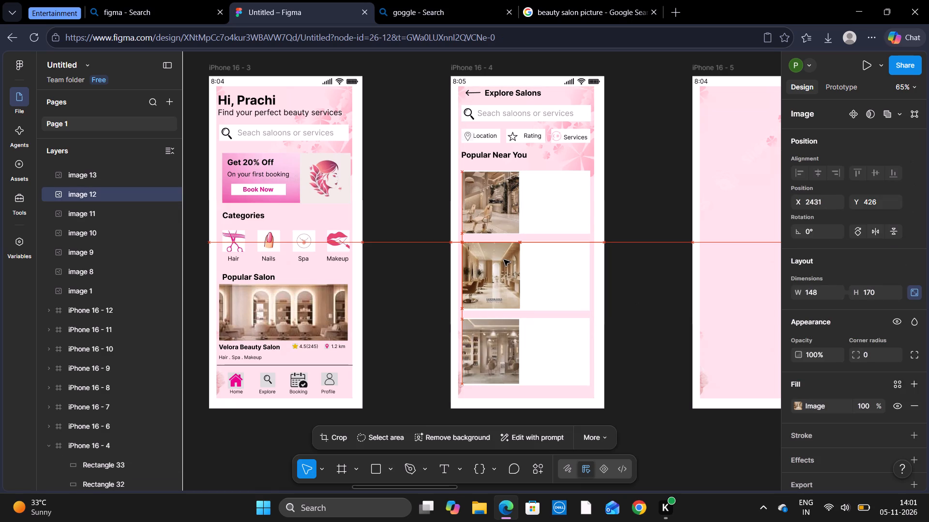
click(652, 237)
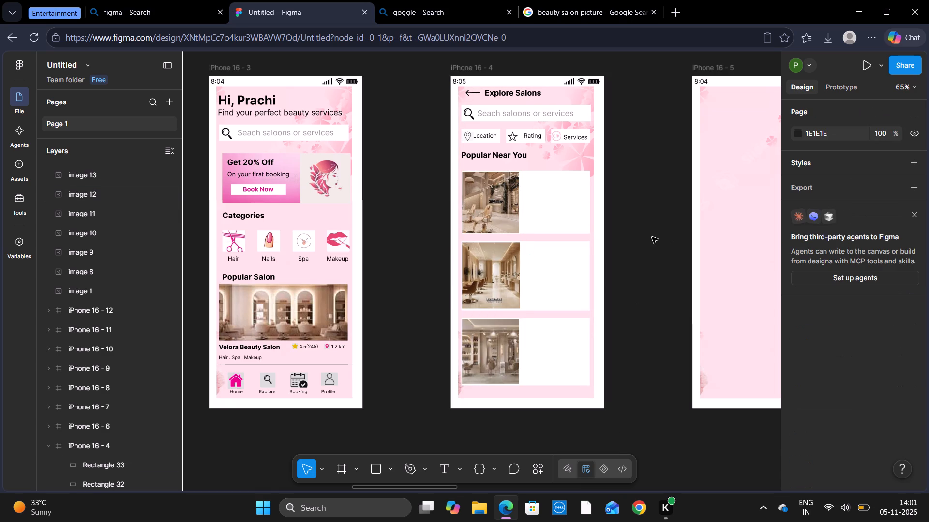
Add the text "Glow Beauty salon" in the white area beside the picture in the first Popular Near You card.
click(446, 469)
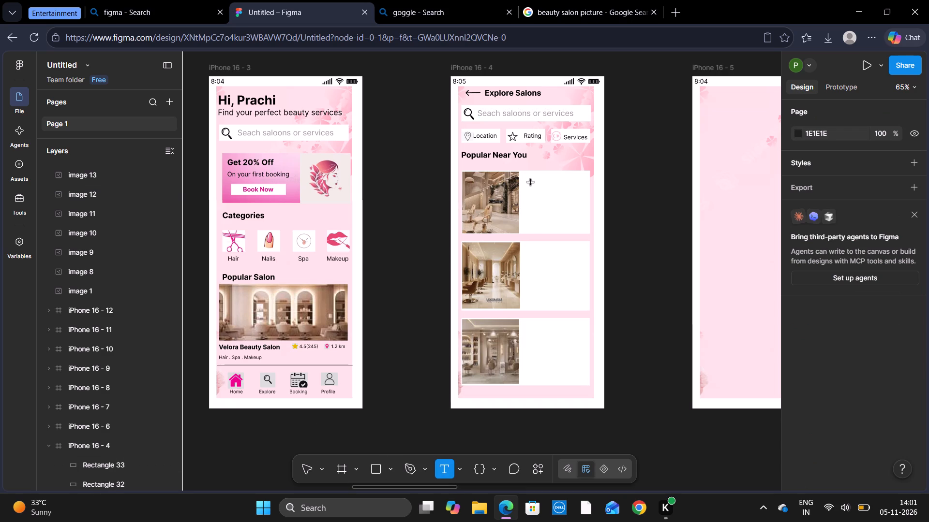
click(531, 182)
key(shift+g)
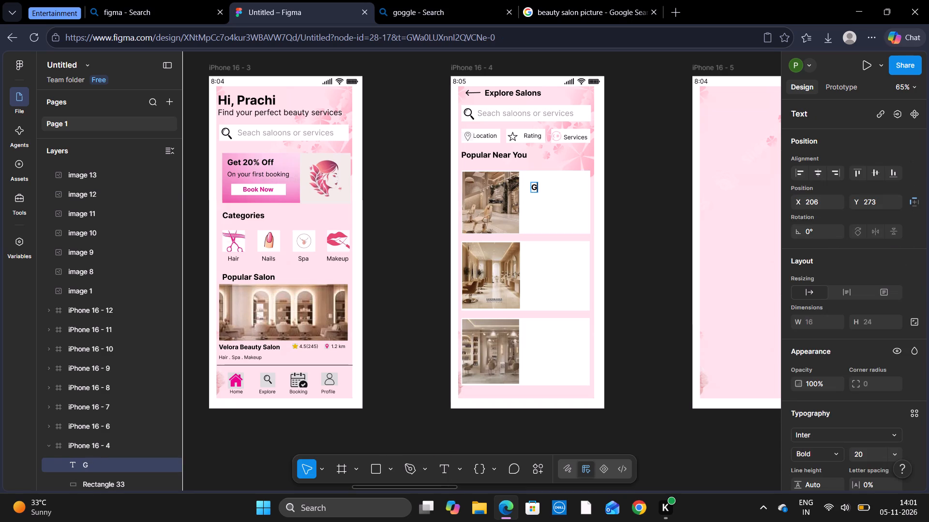
text(low)
key(space)
text(Beauty)
key(space)
text(sa)
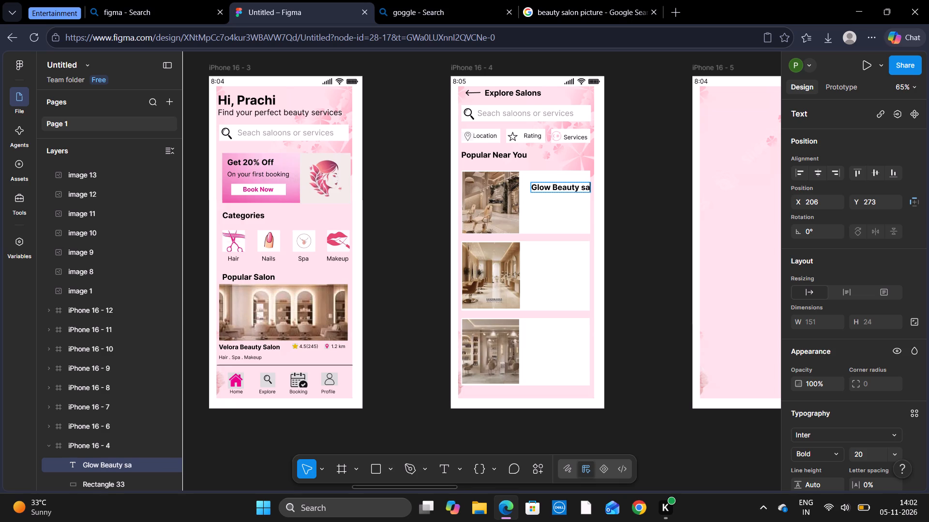
text(lon)
click(561, 204)
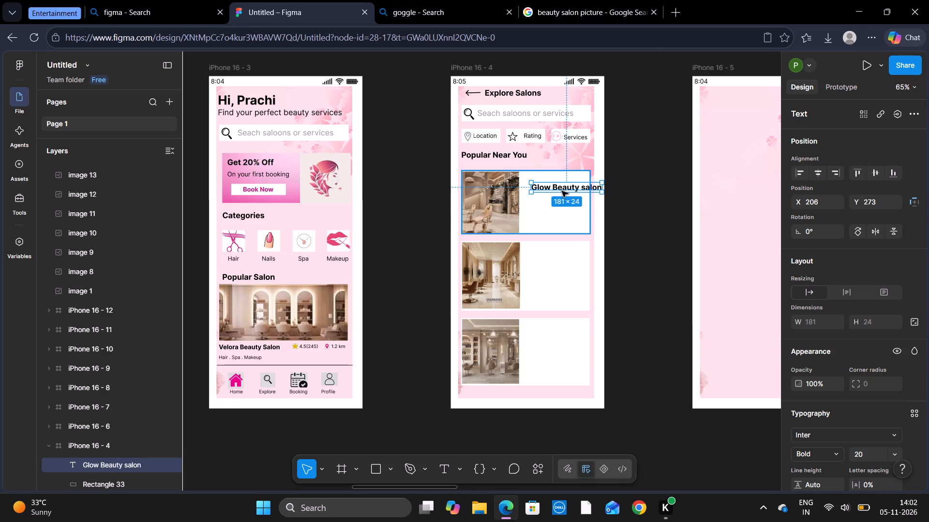
Set the "Glow Beauty salon" text to size 16 and position it at about X 190, Y 260 in the top card.
drag(562, 186, 556, 182)
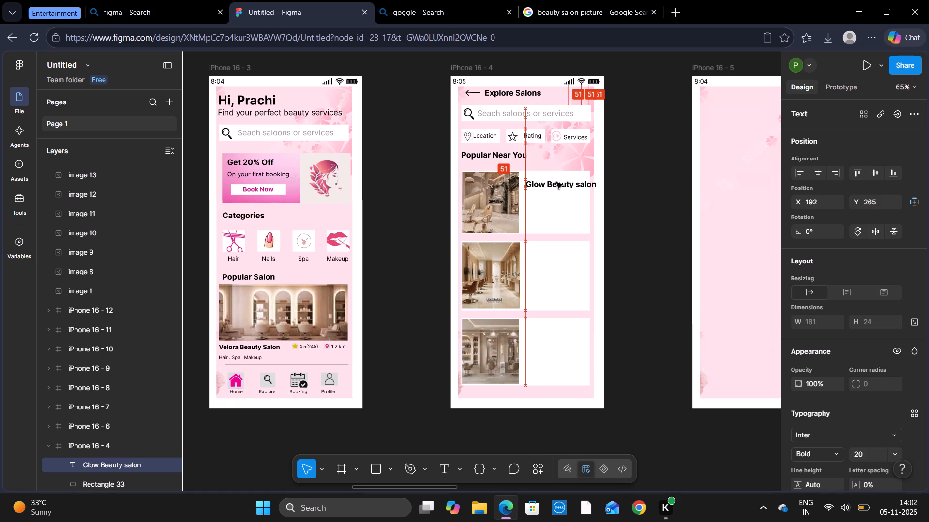
drag(556, 182, 556, 181)
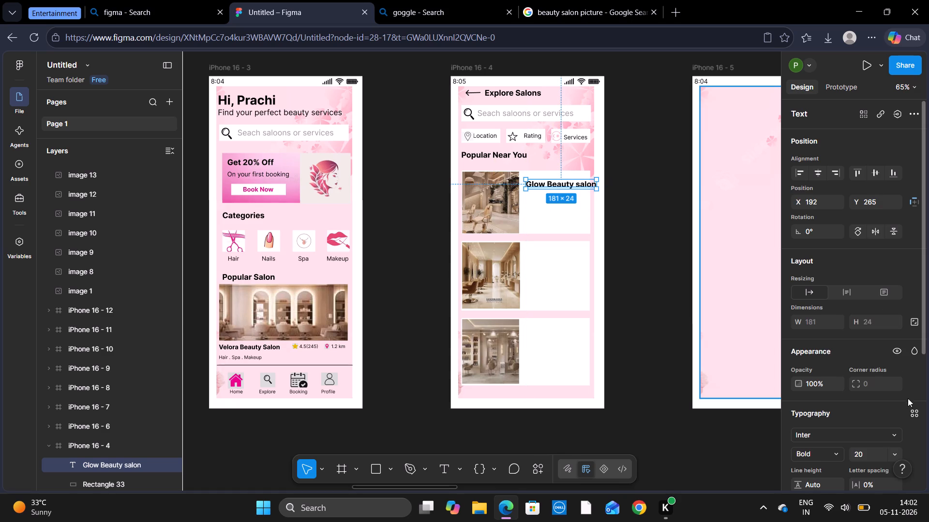
click(897, 451)
click(897, 451)
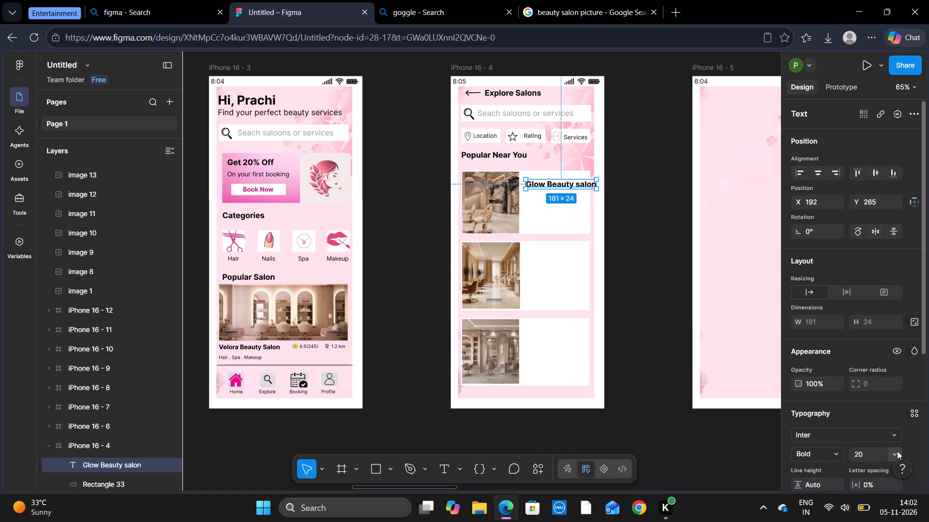
click(881, 318)
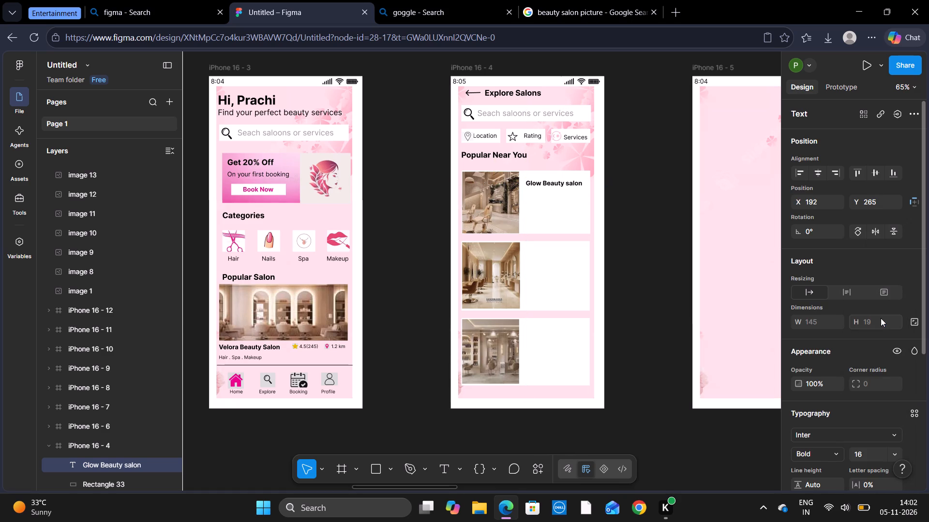
click(569, 183)
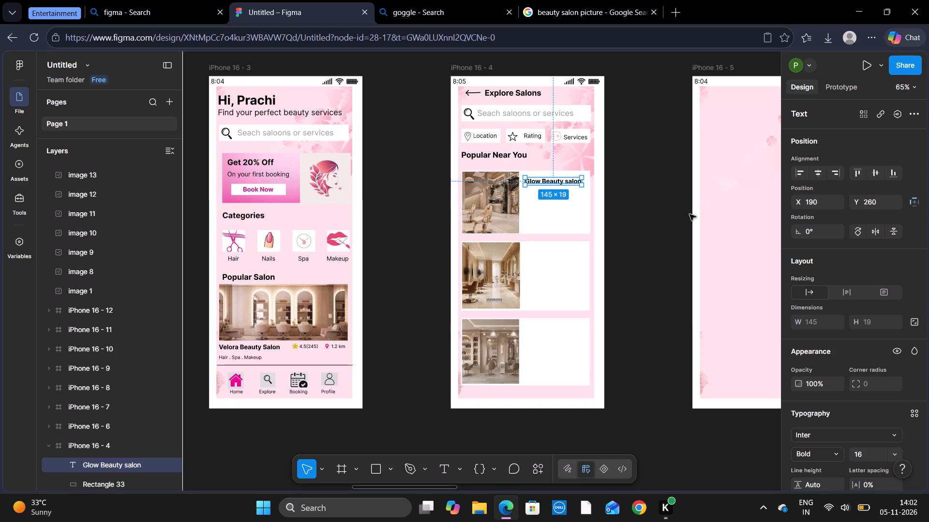
click(663, 221)
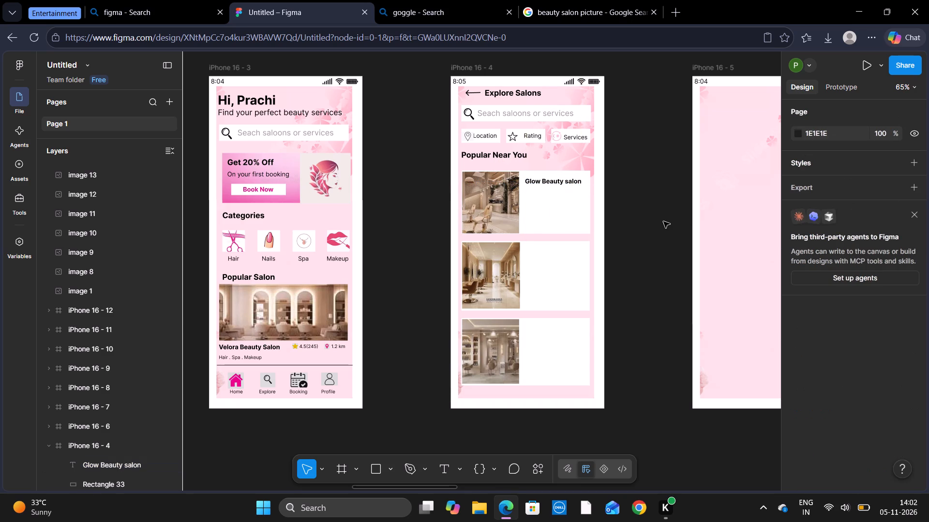
Duplicate the star icon from the iPhone 16 - 3 salon rating and place it under "Glow Beauty salon" at about X 193, Y 290.
scroll(671, 225, right, 2)
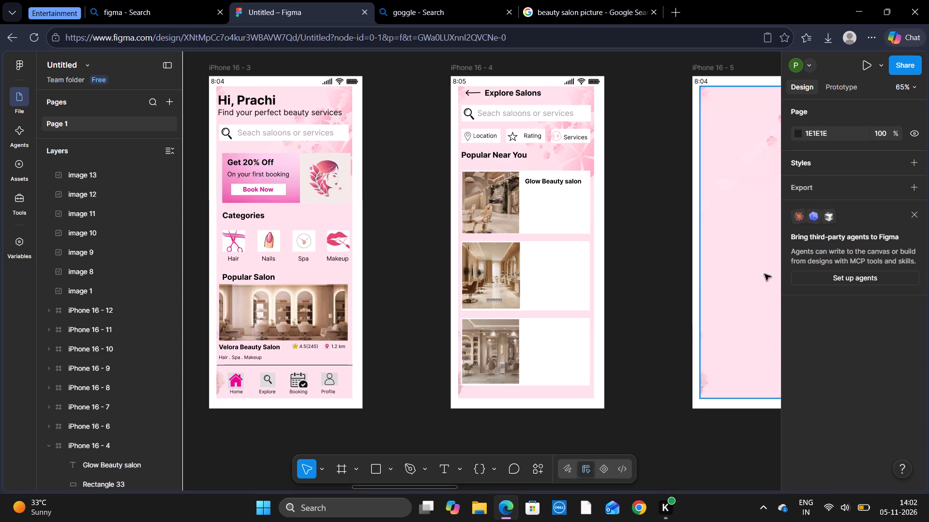
scroll(674, 279, right, 2)
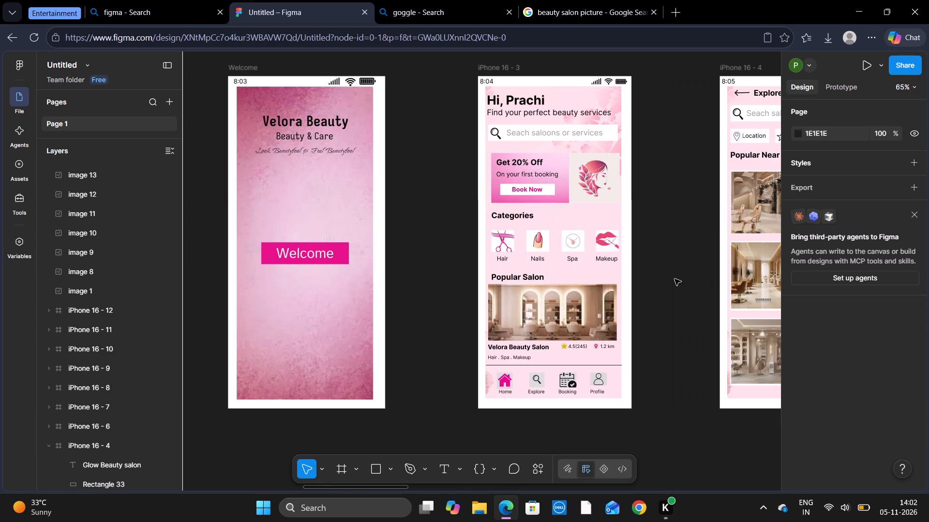
scroll(674, 279, right, 1)
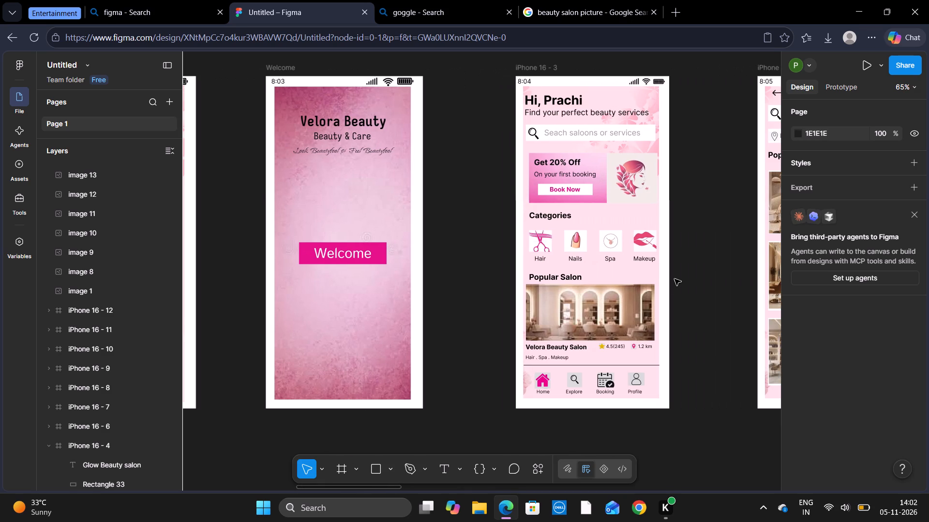
click(599, 347)
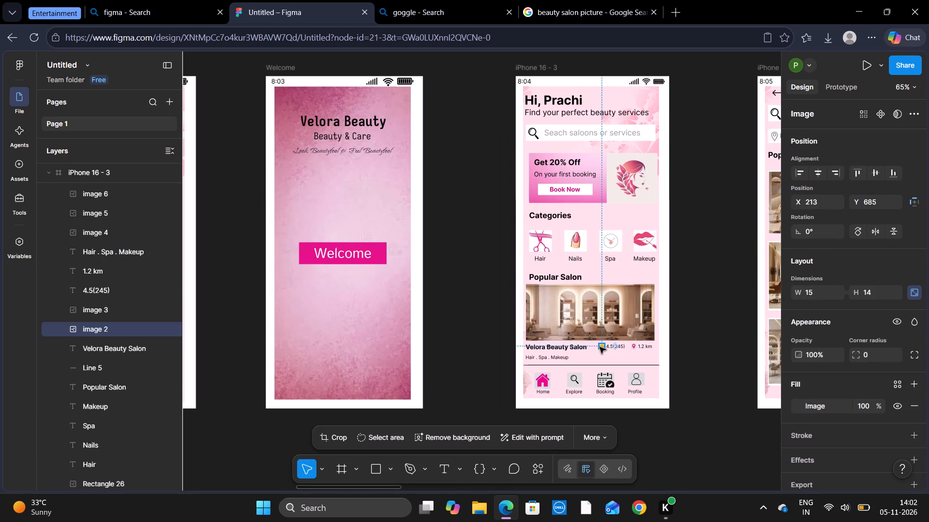
key(ctrl+c)
key(ctrl+v)
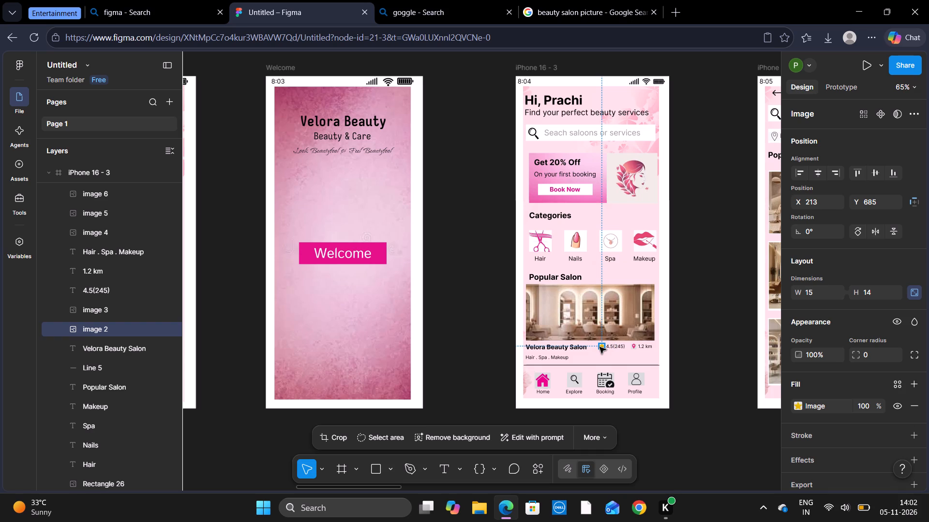
drag(599, 347, 664, 306)
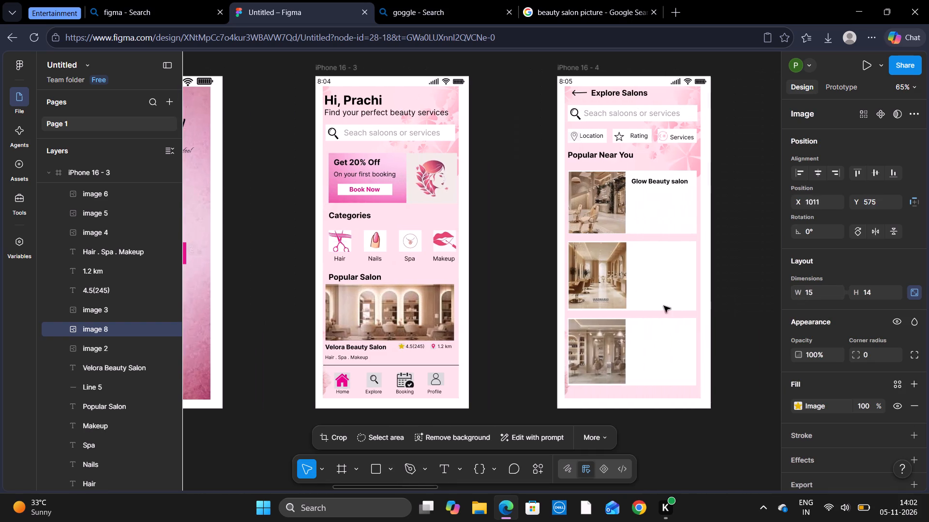
drag(664, 306, 636, 194)
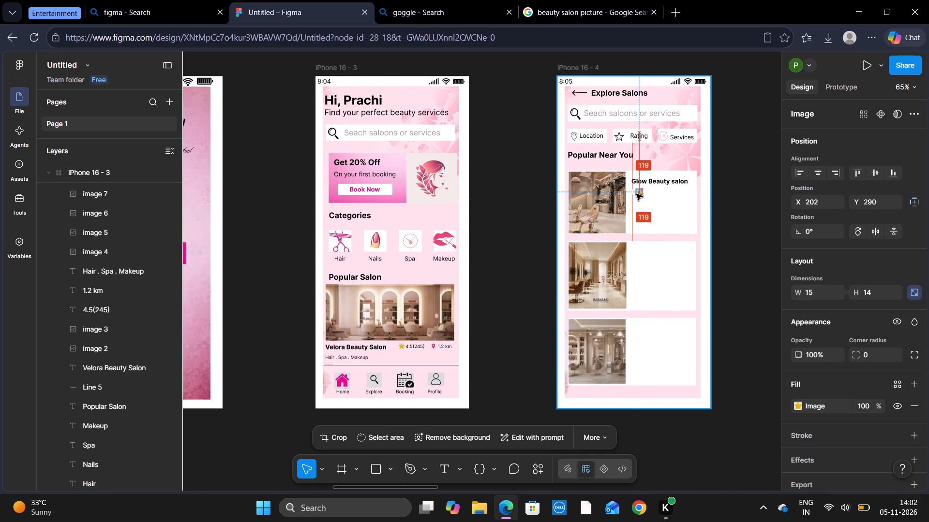
drag(636, 194, 633, 193)
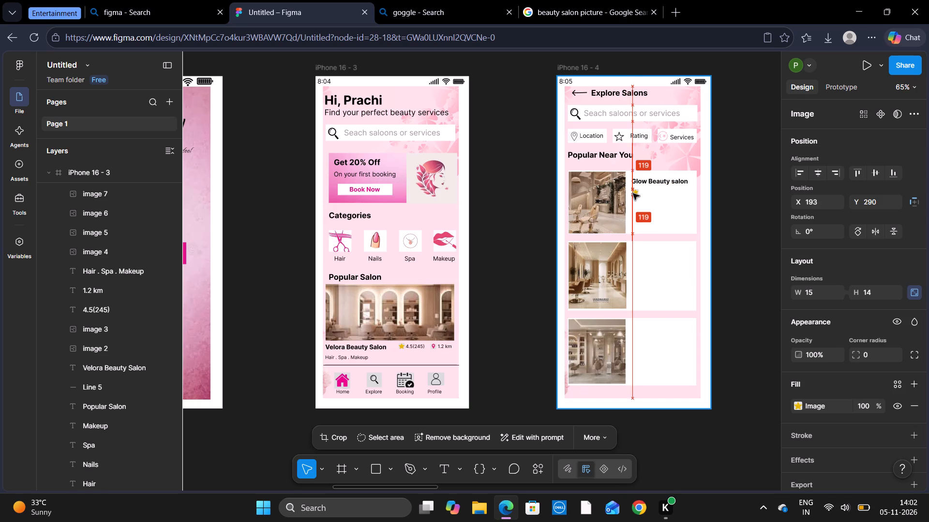
drag(633, 193, 633, 193)
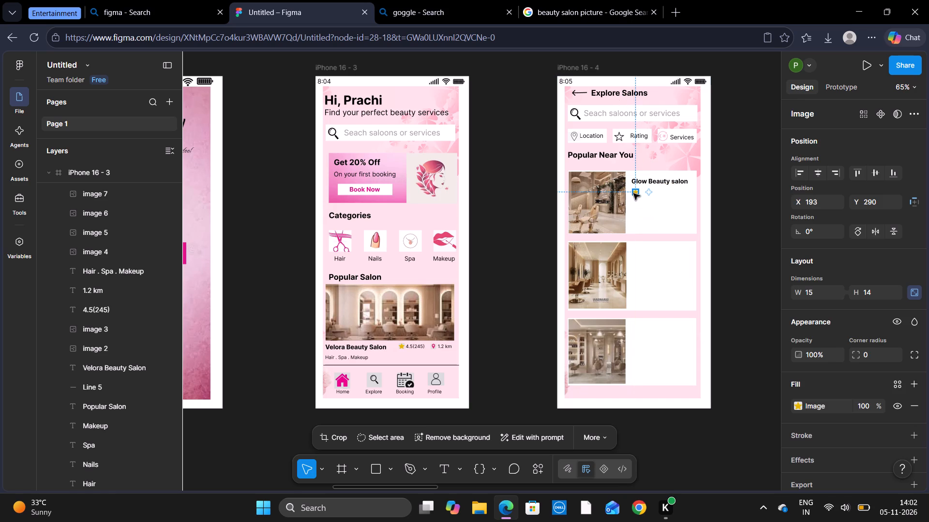
click(736, 190)
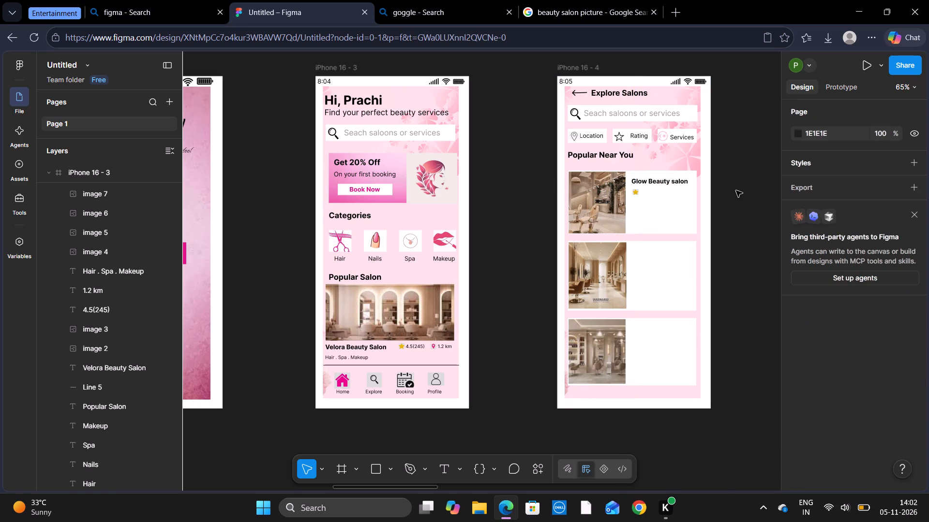
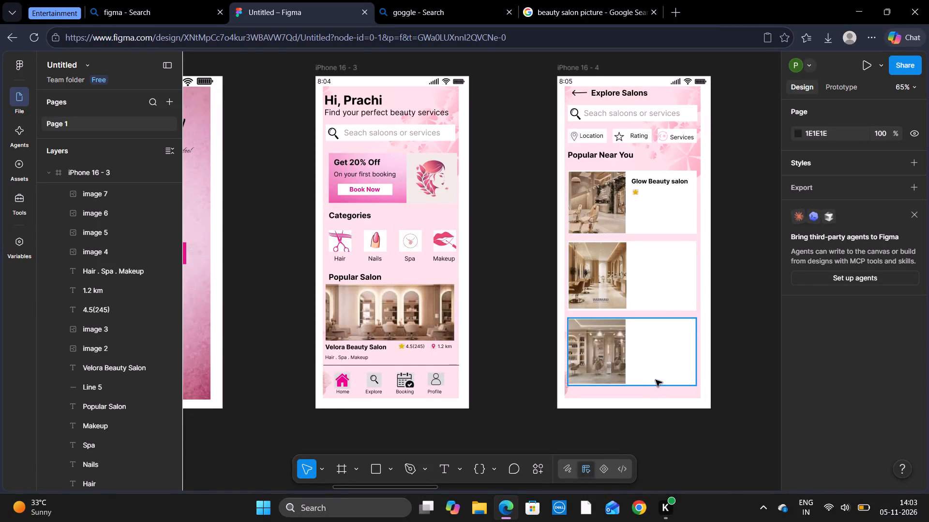
Paste a copy of the star icon into the third Popular Near You card at about X 213, Y 685.
click(656, 380)
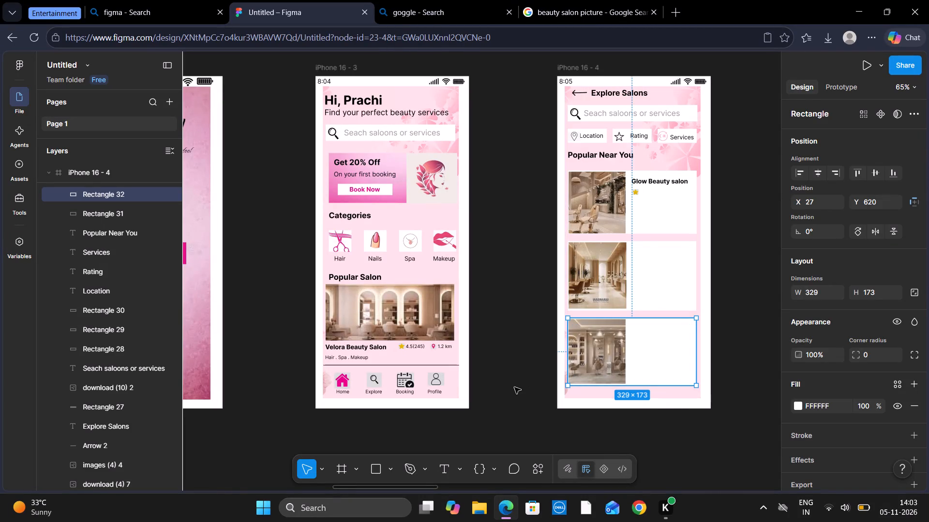
key(ctrl+v)
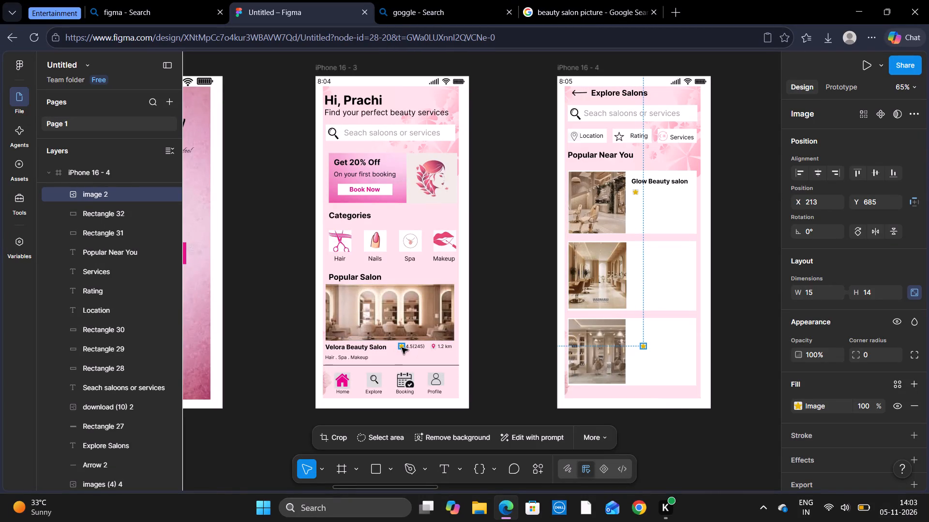
click(402, 348)
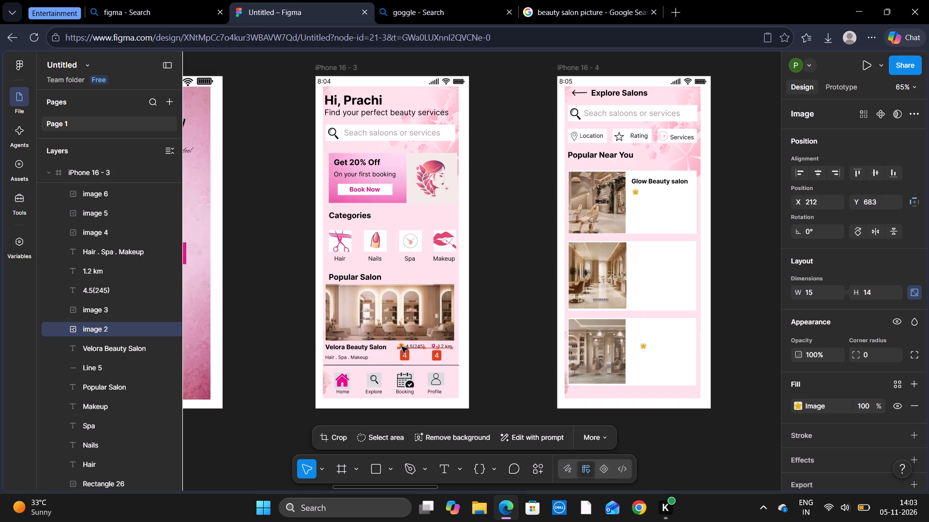
click(501, 340)
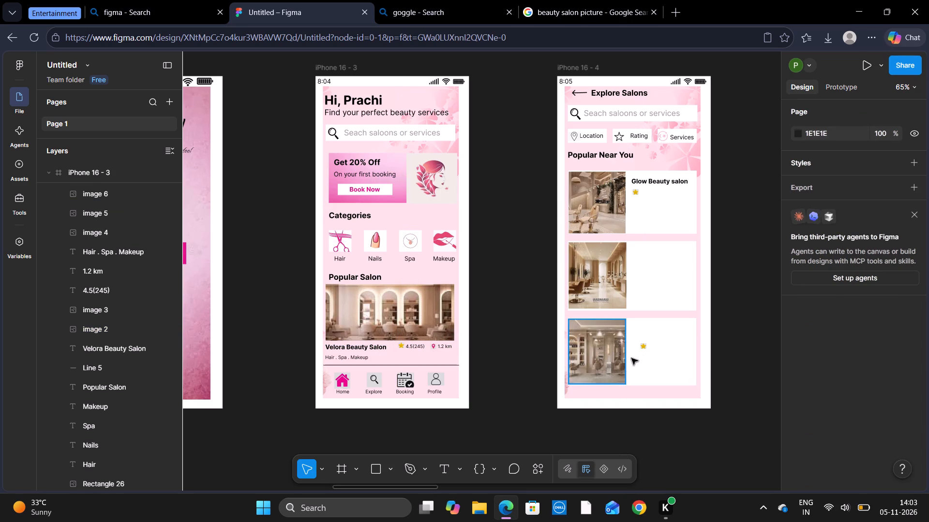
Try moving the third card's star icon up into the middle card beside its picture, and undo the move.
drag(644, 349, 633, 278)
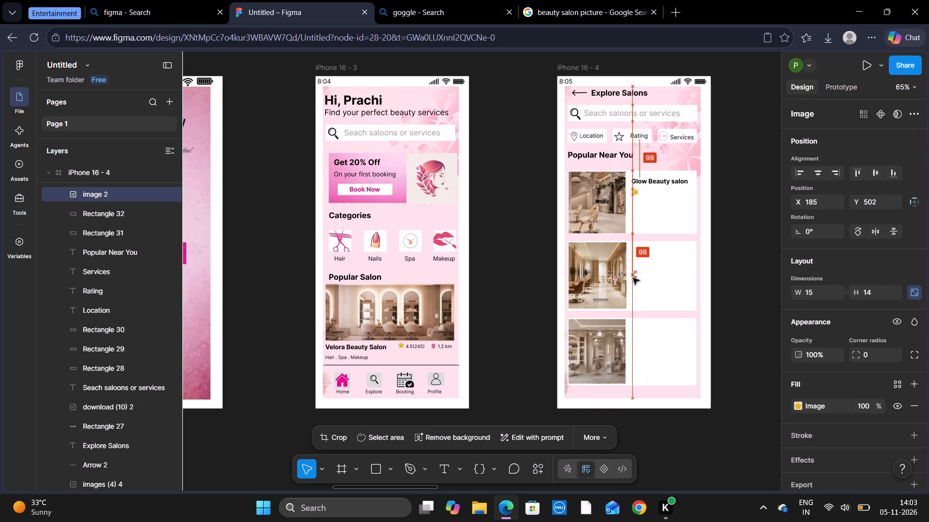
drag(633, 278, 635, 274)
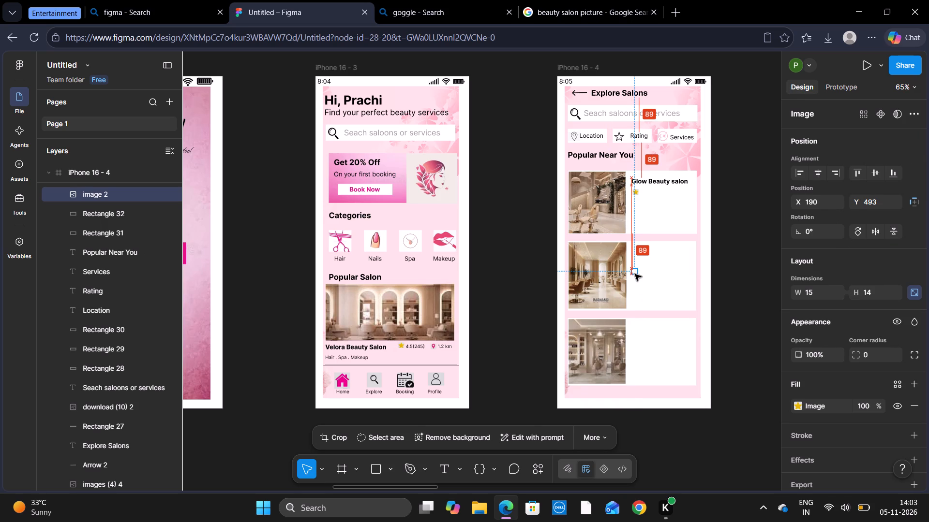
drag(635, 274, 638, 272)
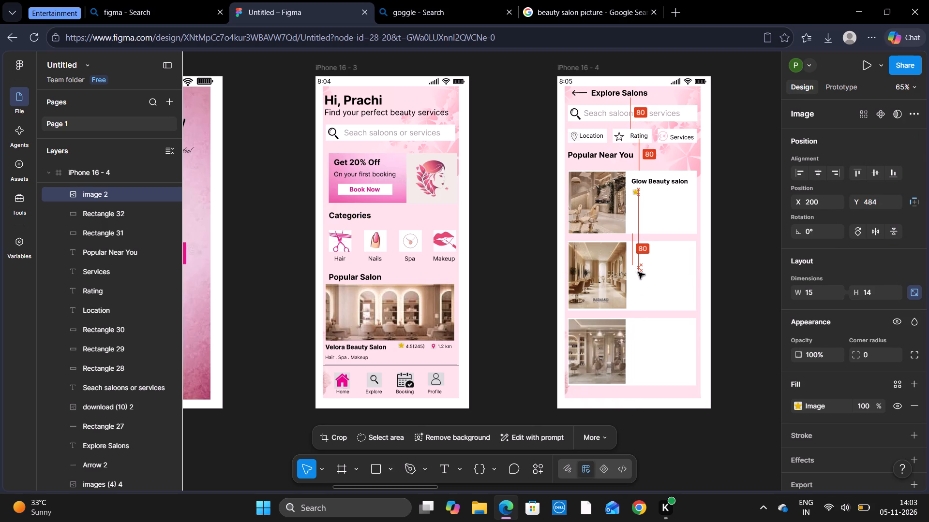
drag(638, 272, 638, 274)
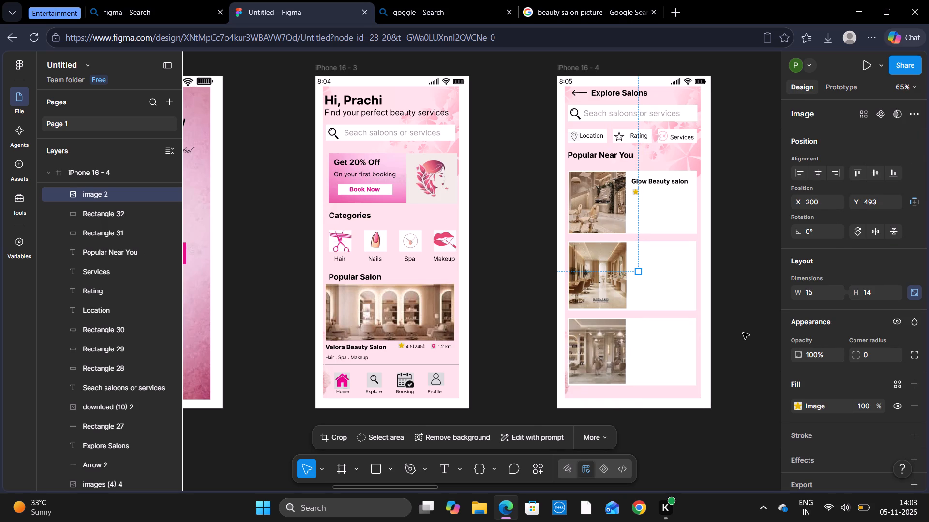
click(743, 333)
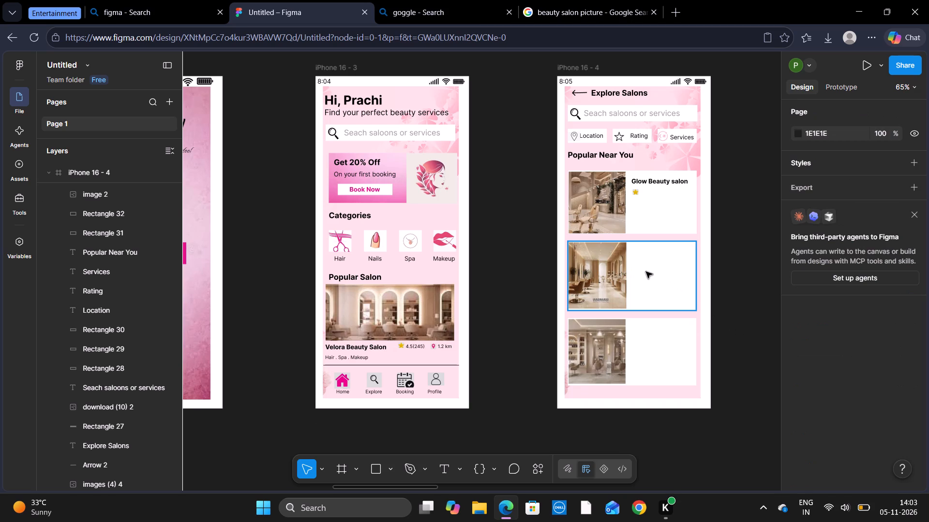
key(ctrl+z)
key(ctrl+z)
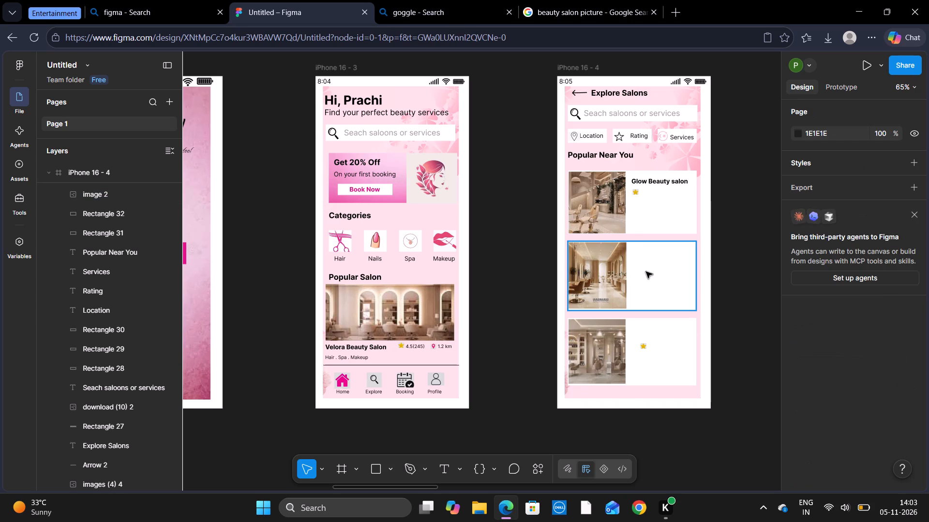
Nudge the star icon in the third card slightly closer to the salon picture.
click(646, 346)
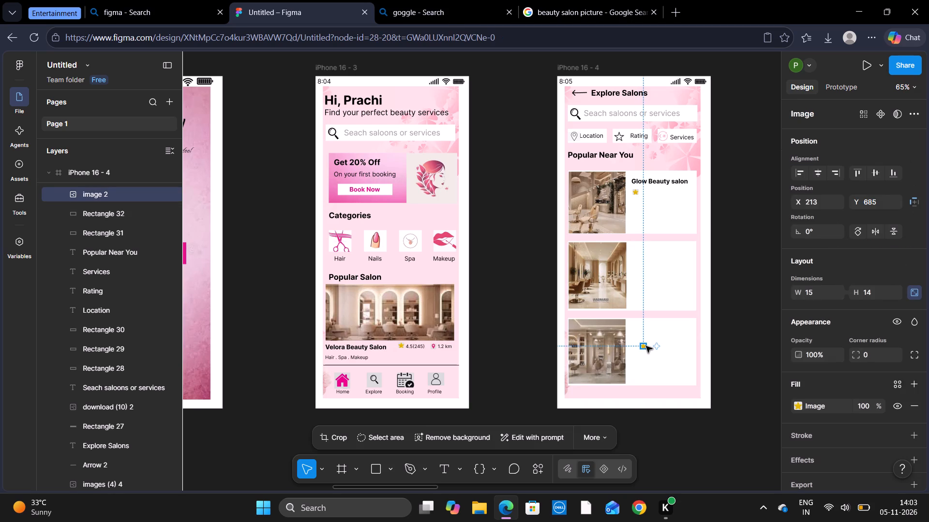
drag(646, 346, 641, 348)
click(758, 363)
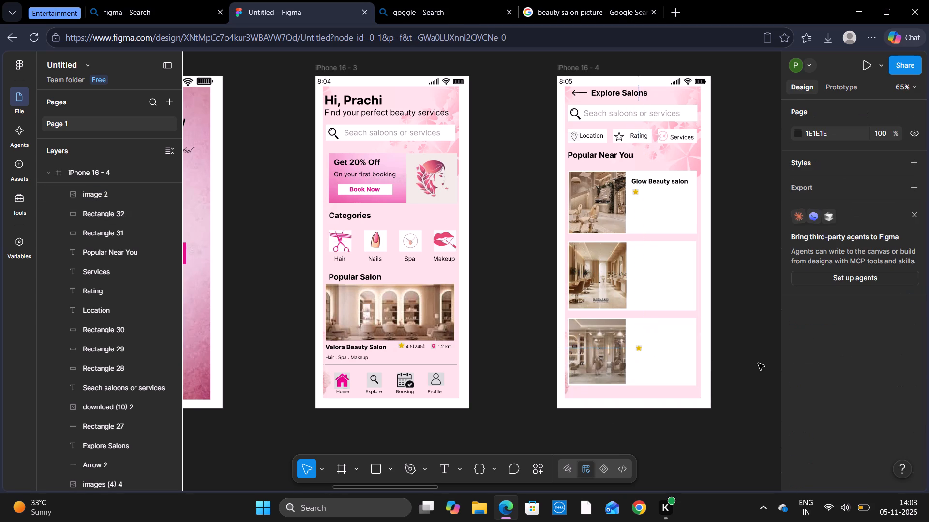
Duplicate the star icon from the iPhone 16 - 3 salon rating and place it beside the picture in the middle card.
click(402, 345)
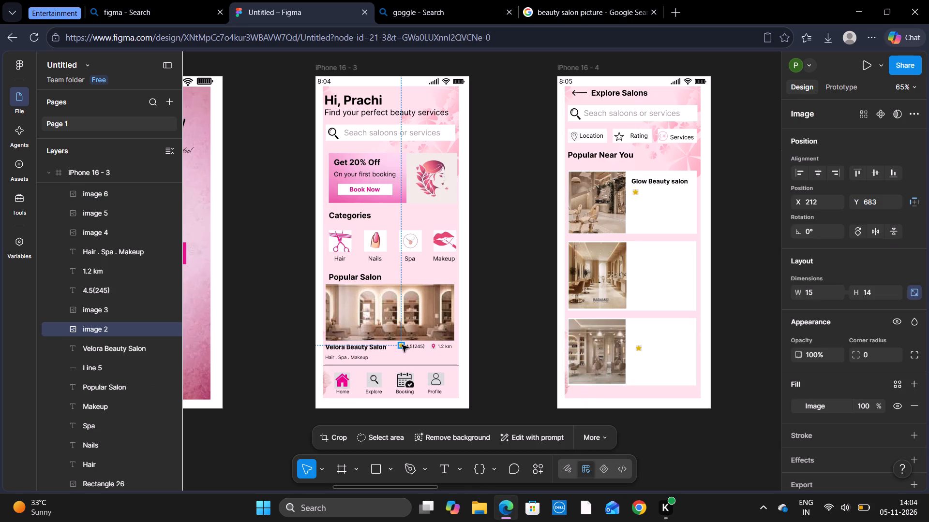
key(ctrl+c)
key(ctrl+v)
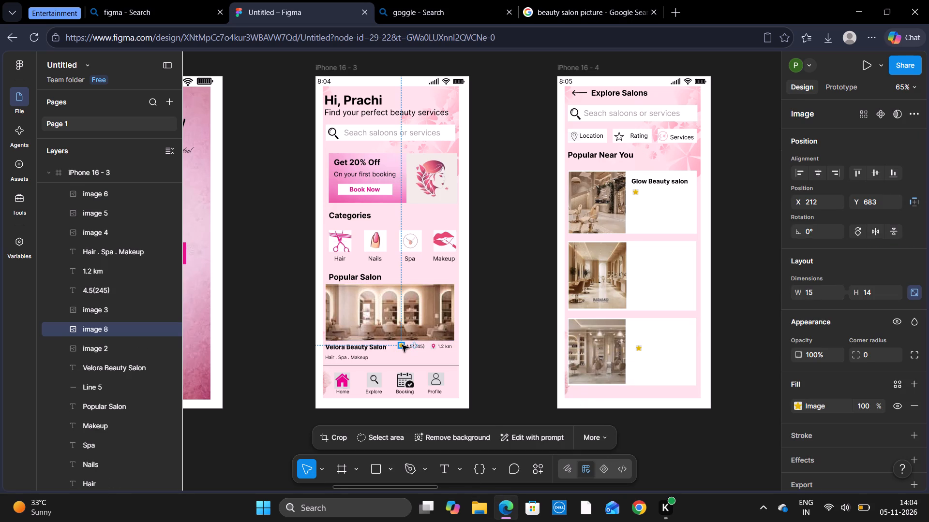
drag(402, 345, 634, 267)
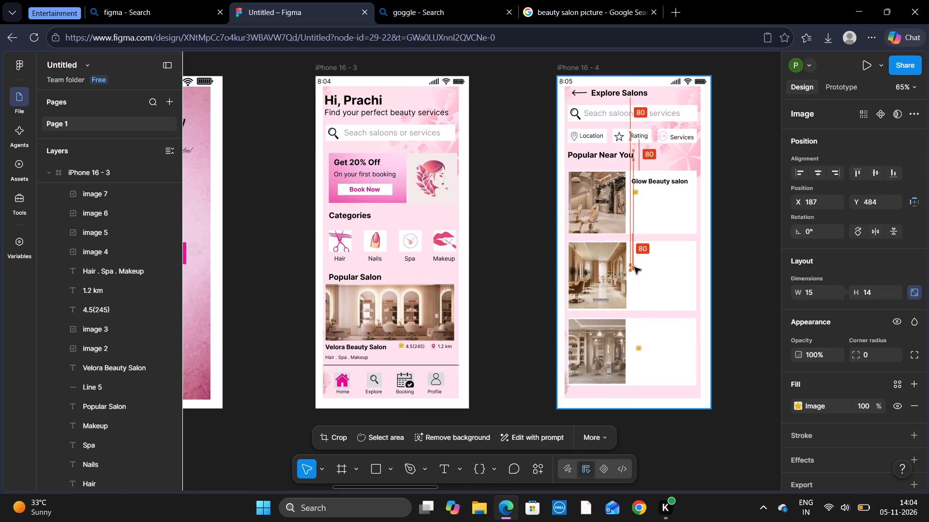
drag(634, 267, 638, 267)
click(766, 267)
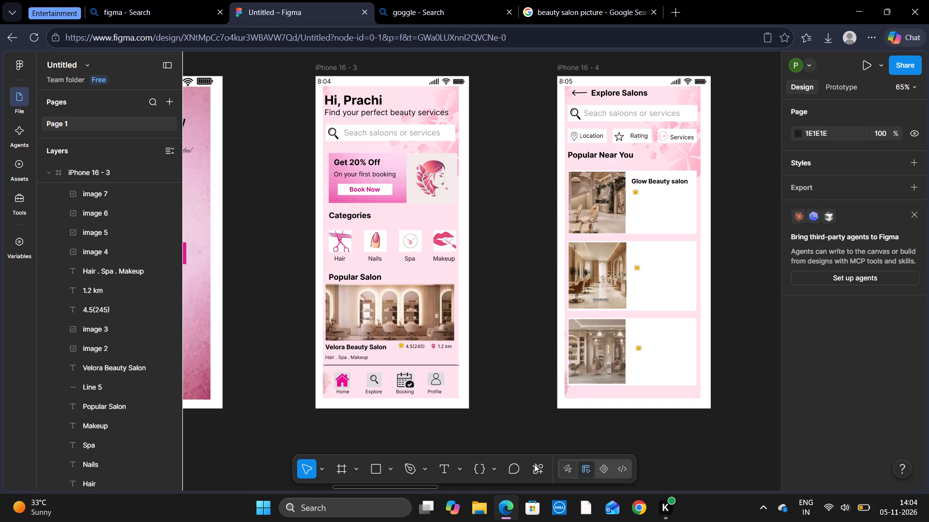
Add the text "Rediance Salon" above the star in the middle card and position it at about X 192, Y 442.
click(438, 462)
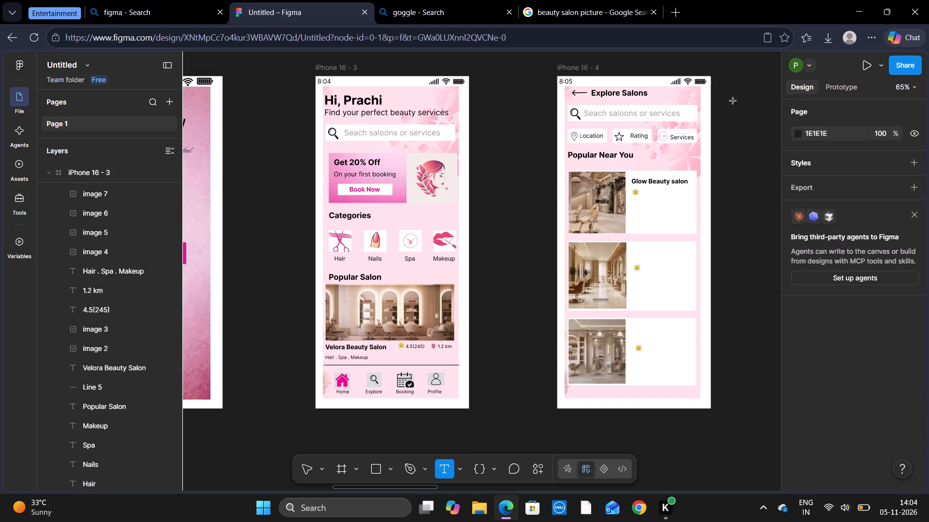
click(635, 251)
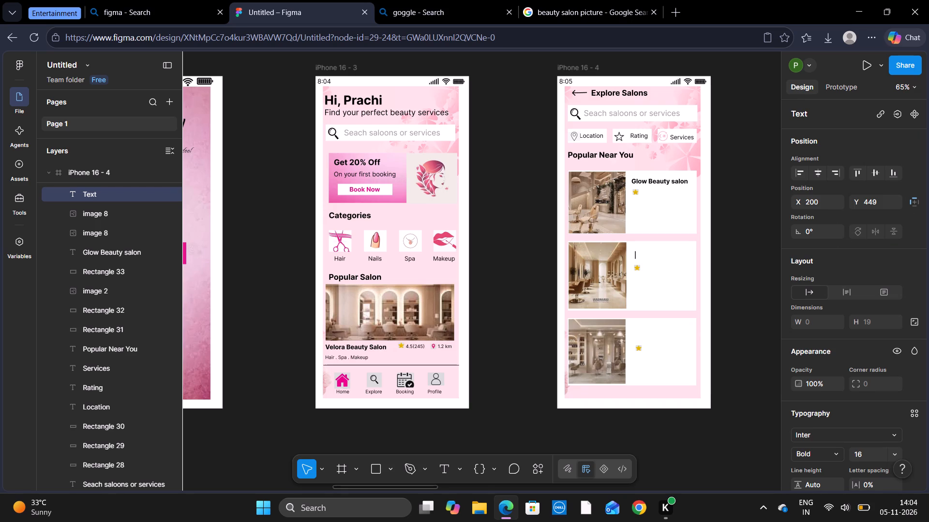
text(Re)
text(diance)
key(space)
text(Salon)
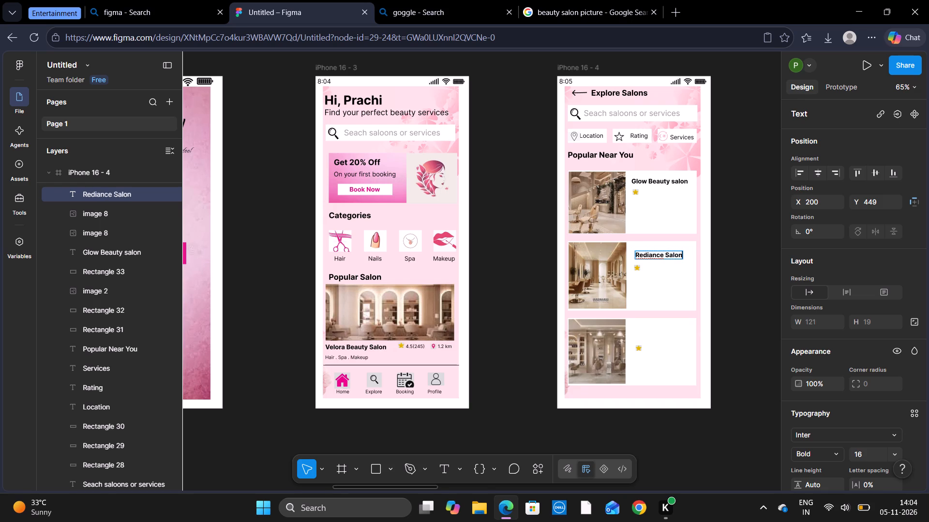
click(661, 280)
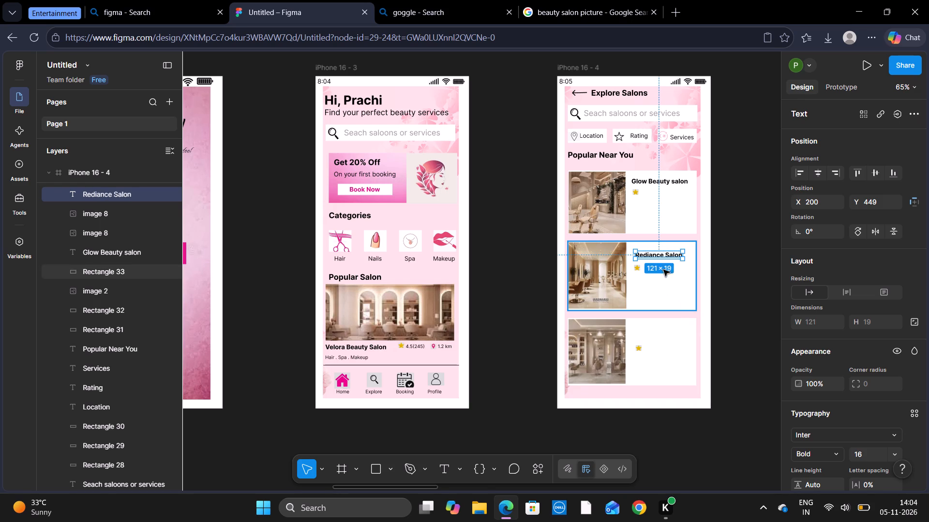
drag(662, 256, 662, 254)
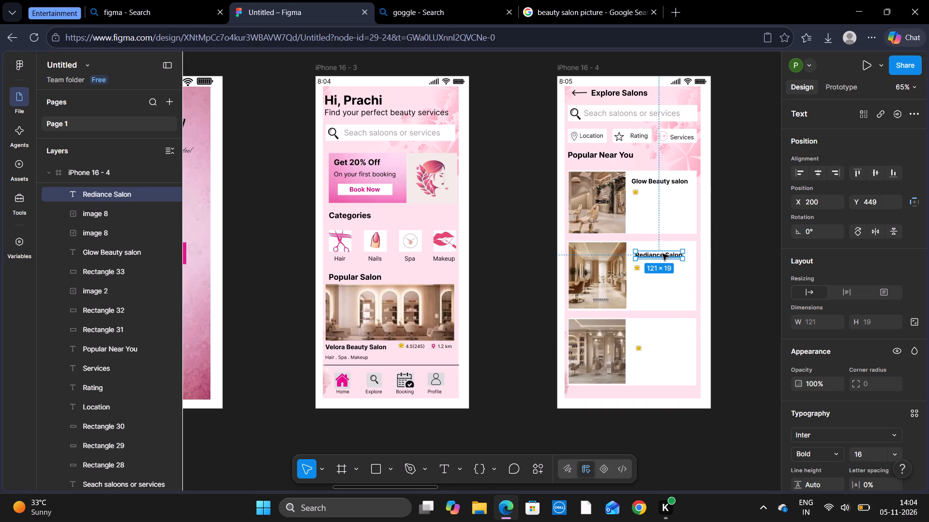
drag(662, 254, 660, 251)
click(741, 256)
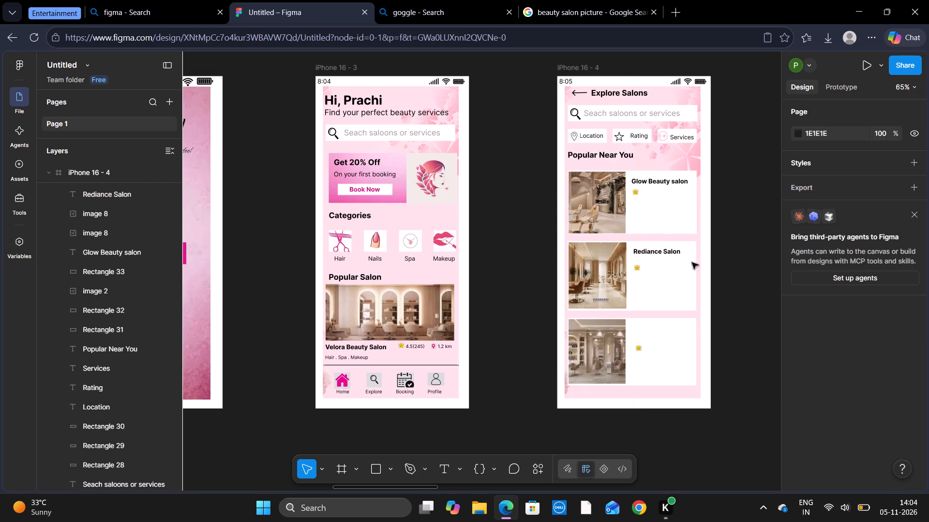
click(648, 255)
click(651, 251)
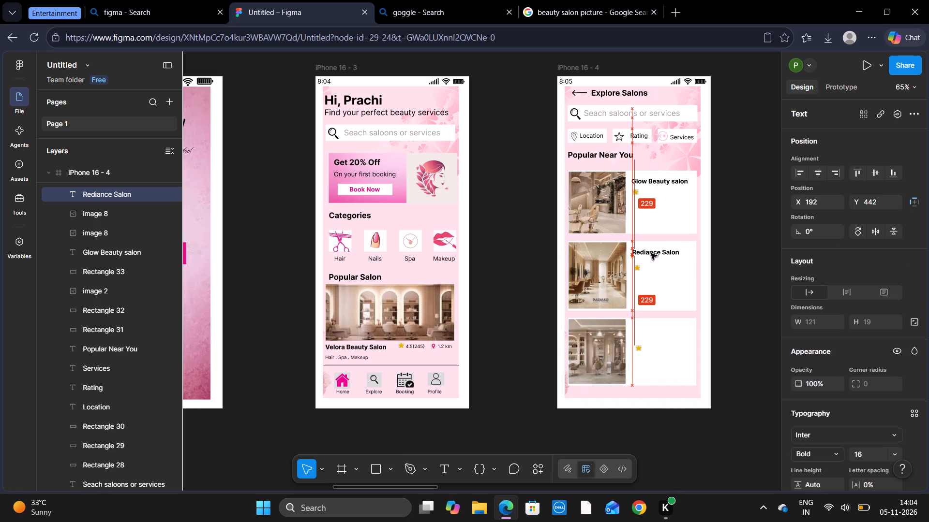
click(751, 230)
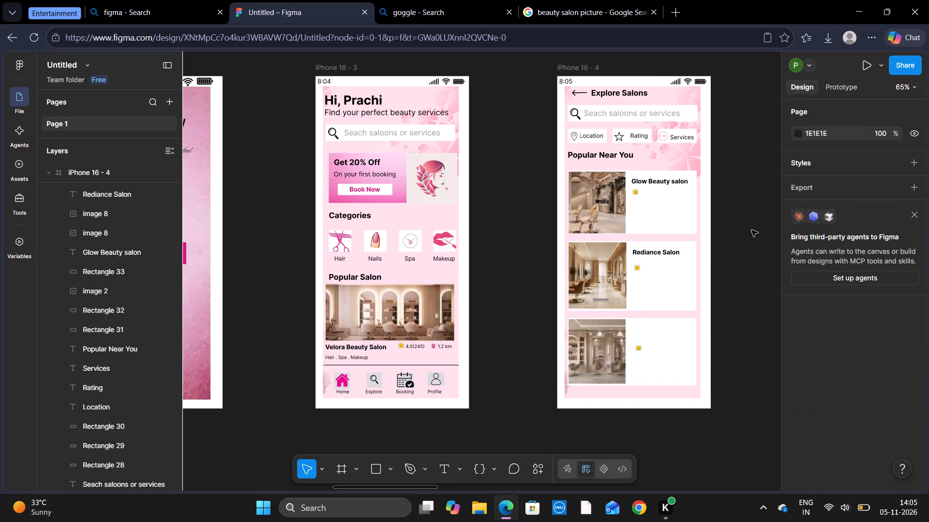
Add the text "Elegance Studio" above the star in the third card and position it at about X 193, Y 647.
click(449, 461)
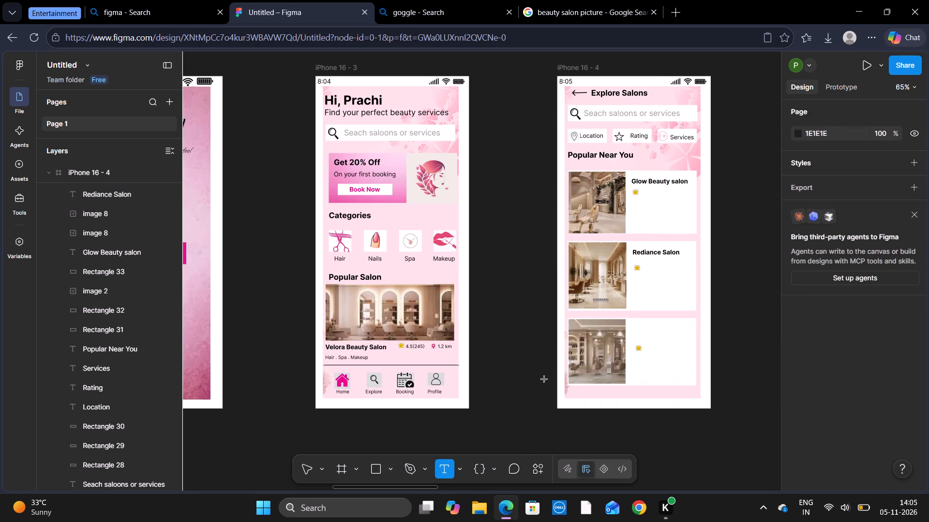
click(634, 328)
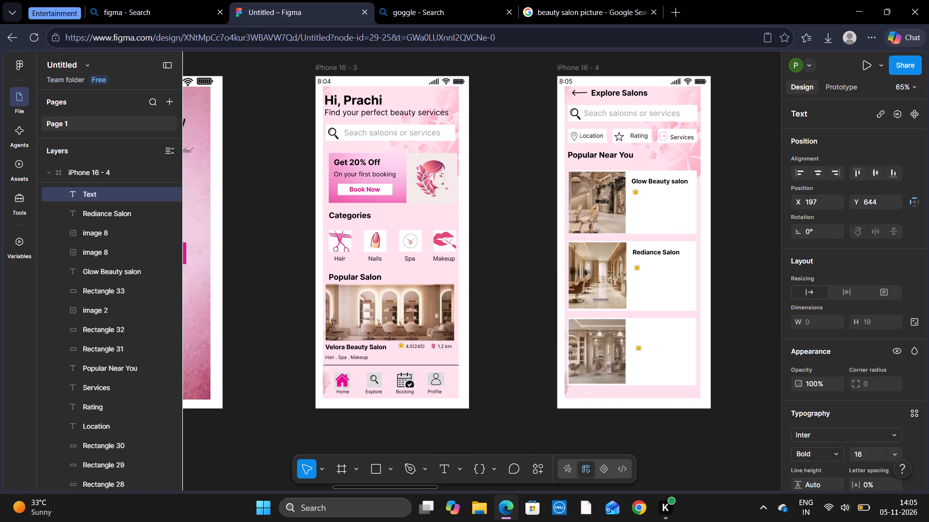
key(shift+e)
text(le)
text(gance)
key(space)
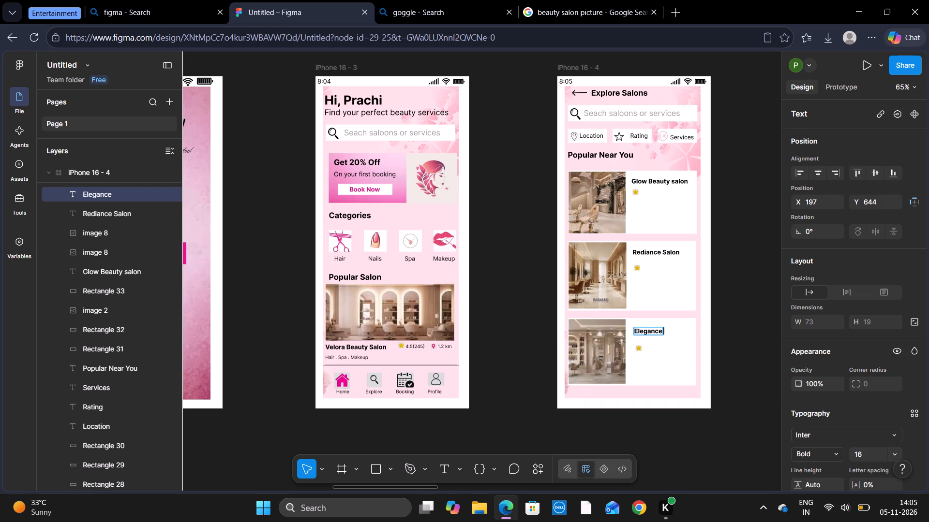
text(Studio)
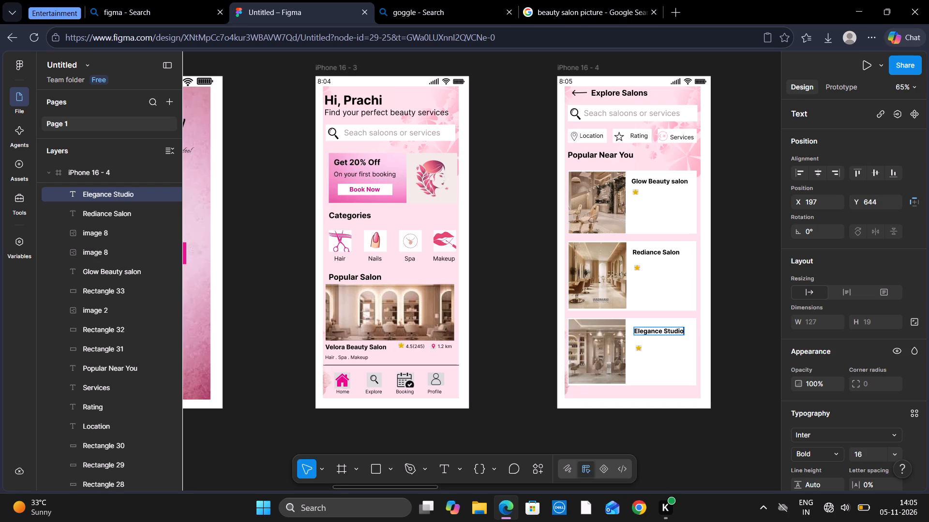
click(674, 349)
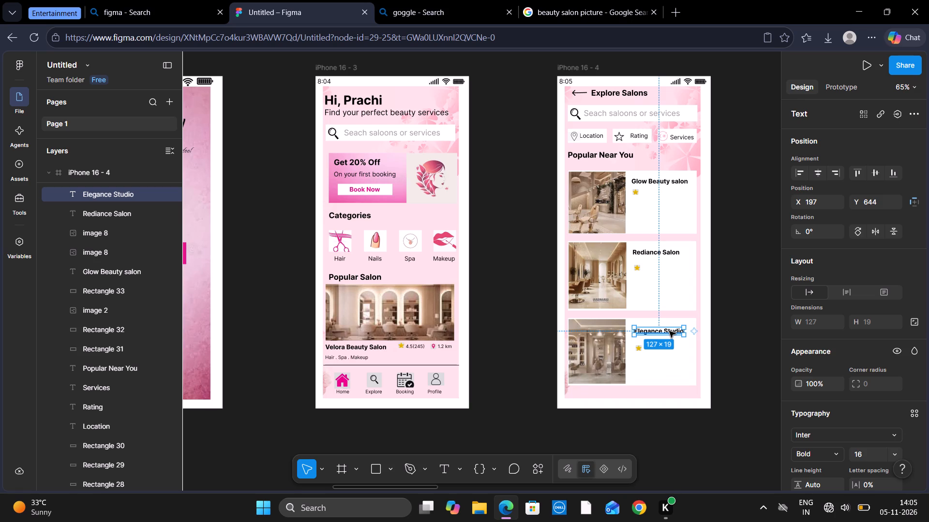
click(669, 331)
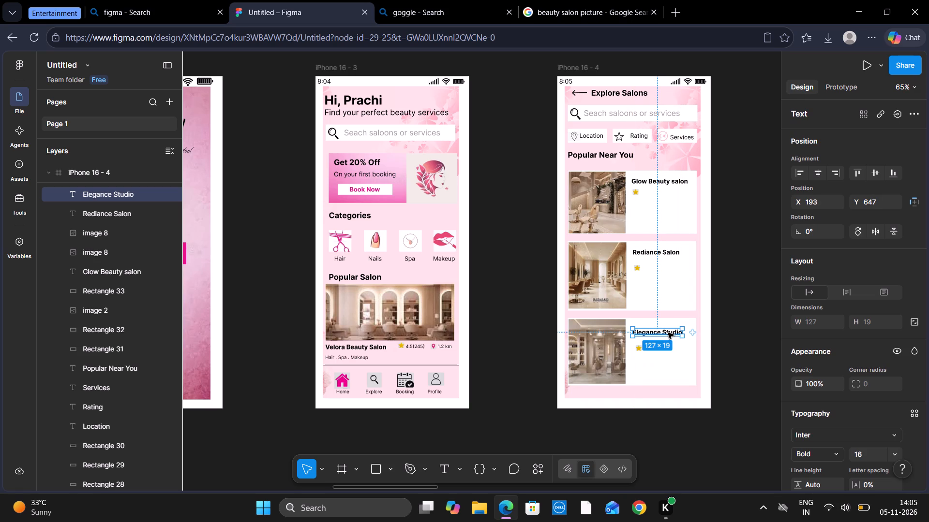
click(736, 333)
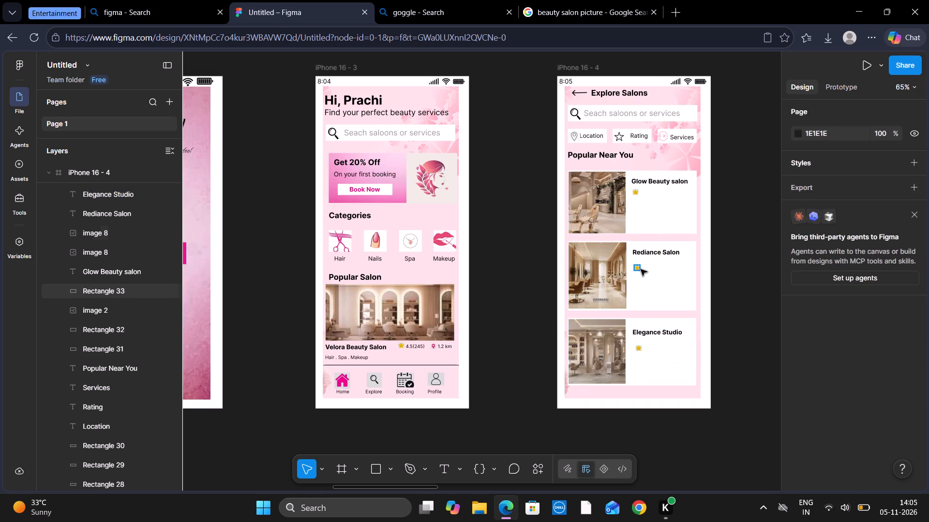
Align the stars under the salon names: the middle card's at about X 194, Y 478, the third card's at about X 195, Y 685.
click(638, 269)
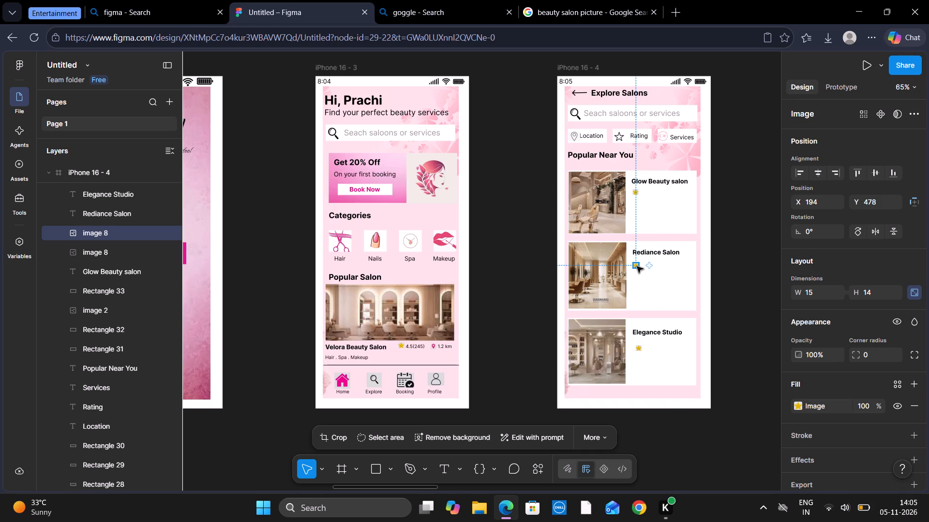
click(637, 266)
click(639, 349)
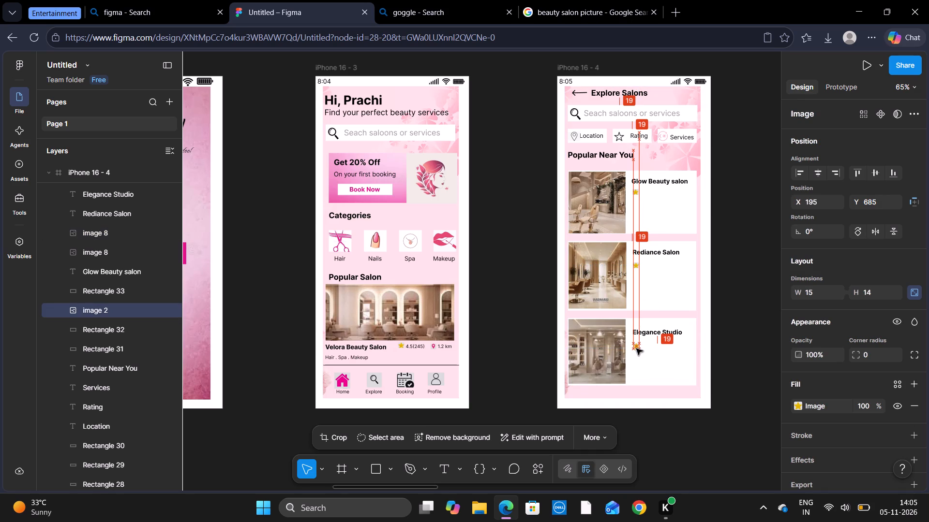
click(740, 348)
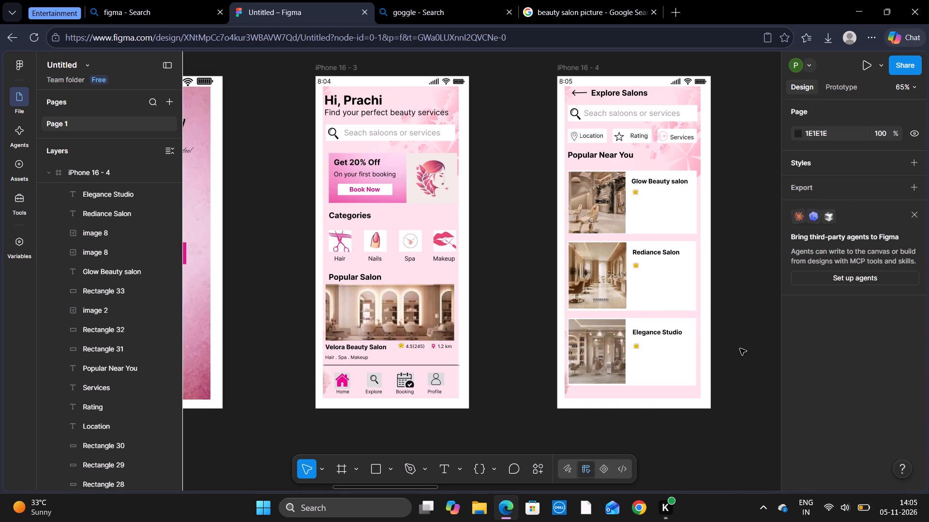
Save the design file and close the browser window.
key(ctrl+s)
click(918, 1)
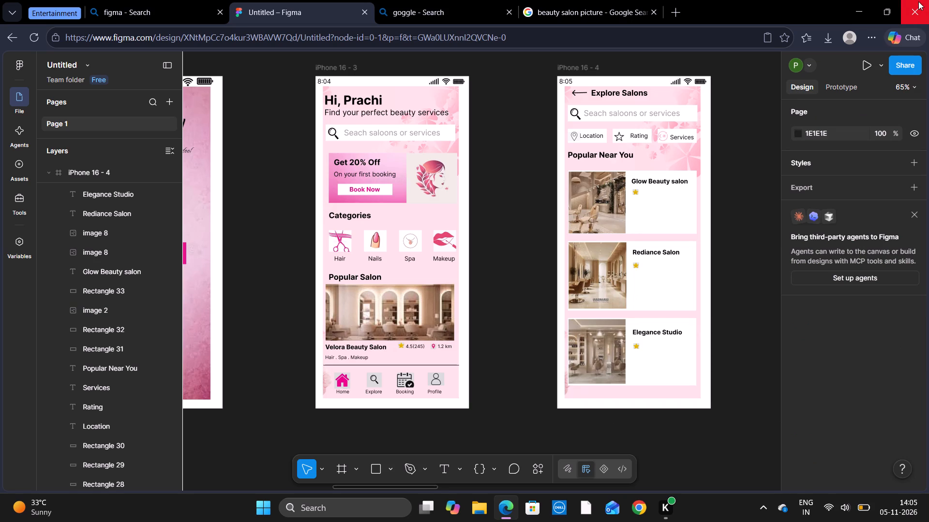